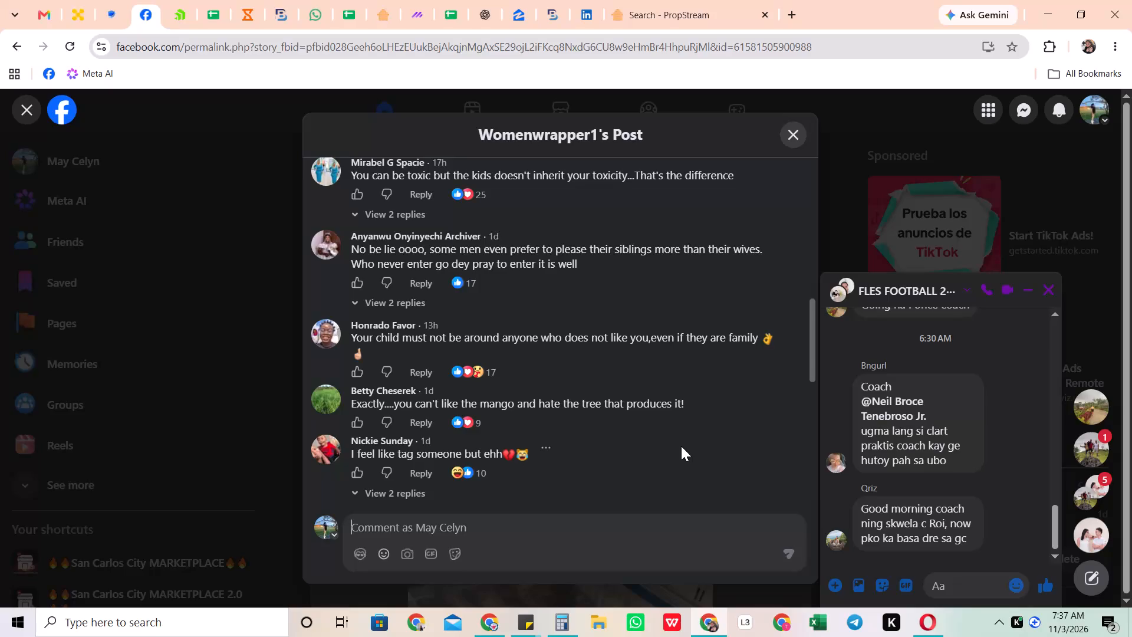
# Read further through the comments under Womenwrapper1's Facebook post.
pyautogui.scroll(-1, 654, 444)
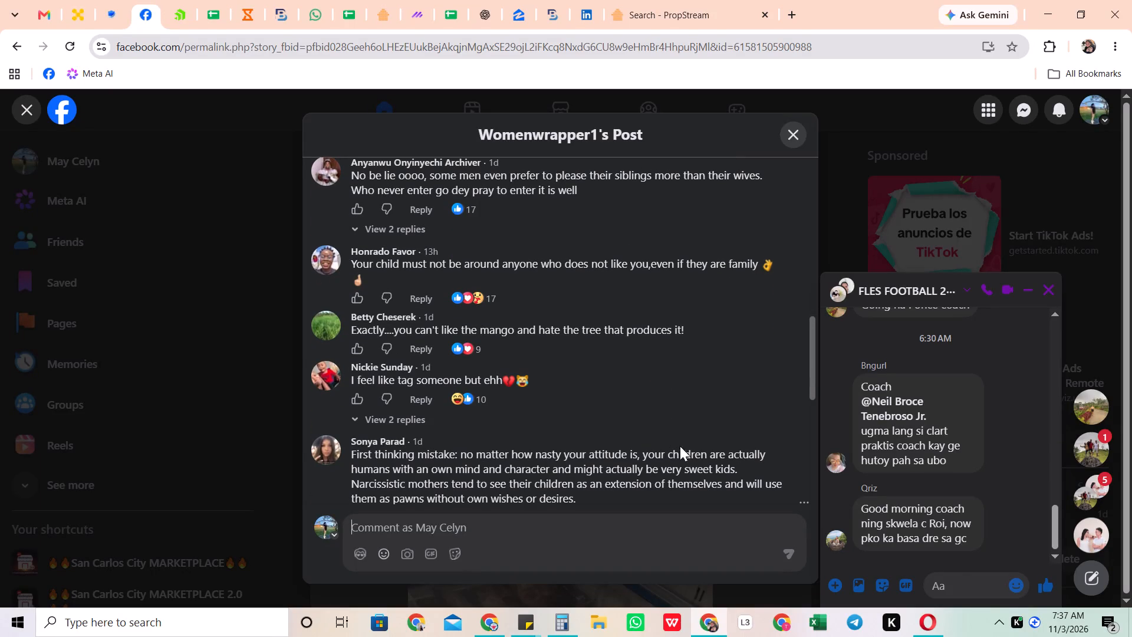
pyautogui.scroll(-2, 731, 418)
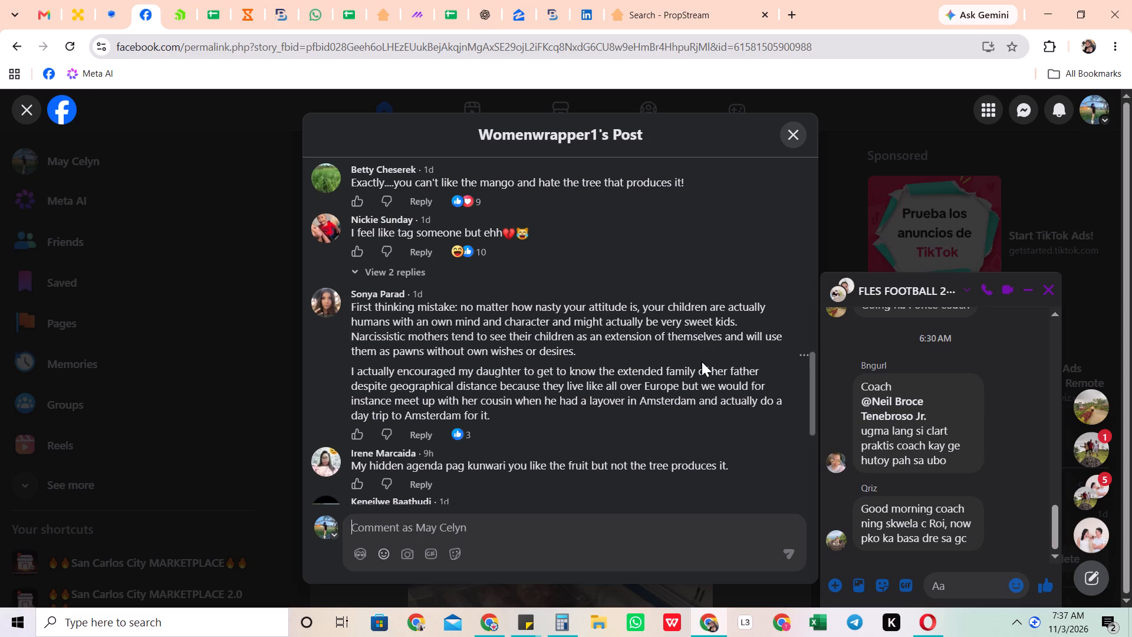
pyautogui.scroll(-2, 567, 427)
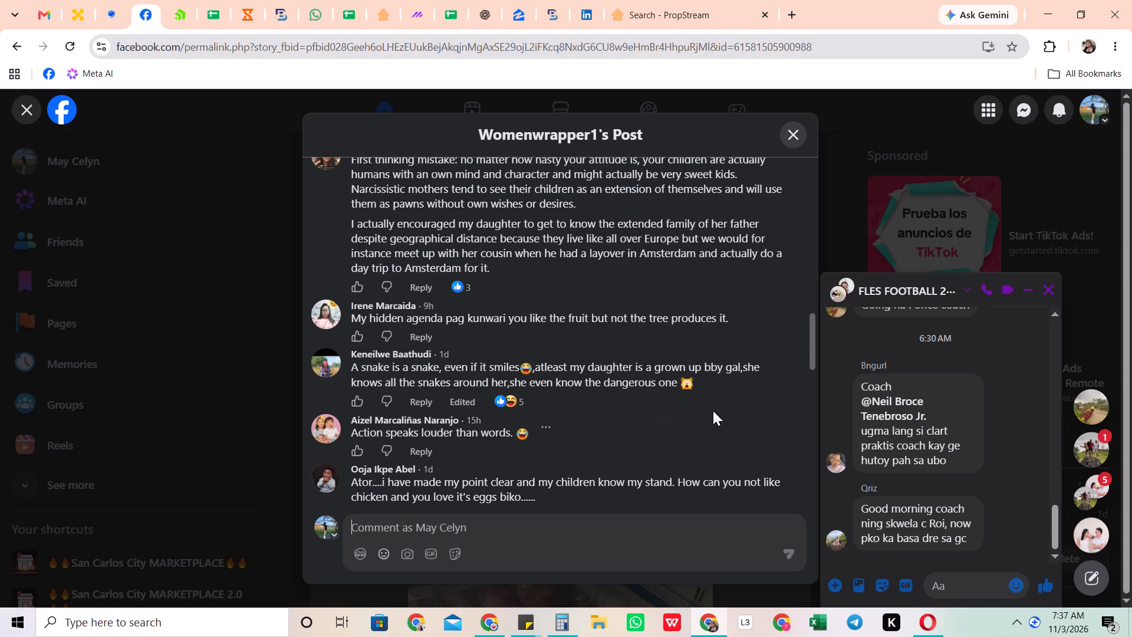
pyautogui.scroll(-1, 724, 405)
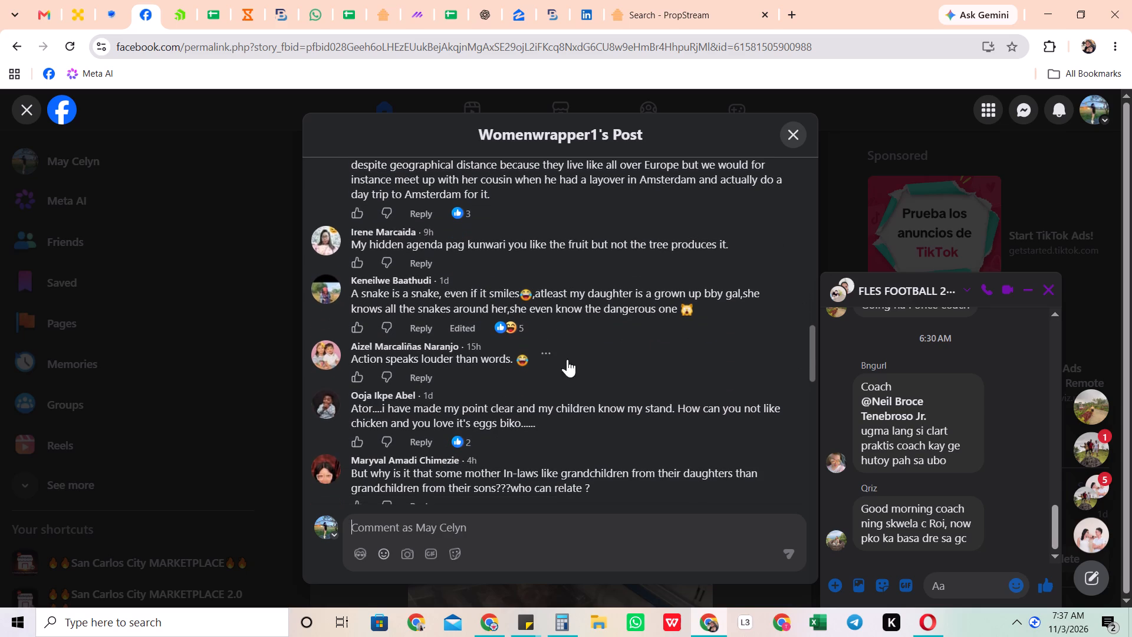
pyautogui.scroll(-1, 442, 373)
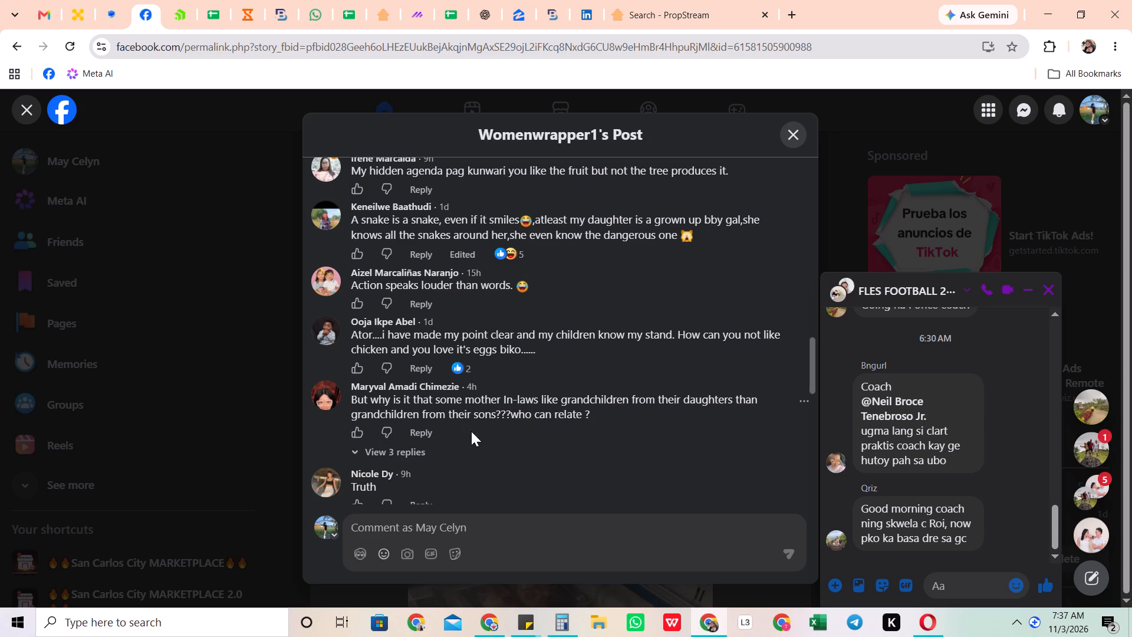
pyautogui.scroll(-1, 522, 449)
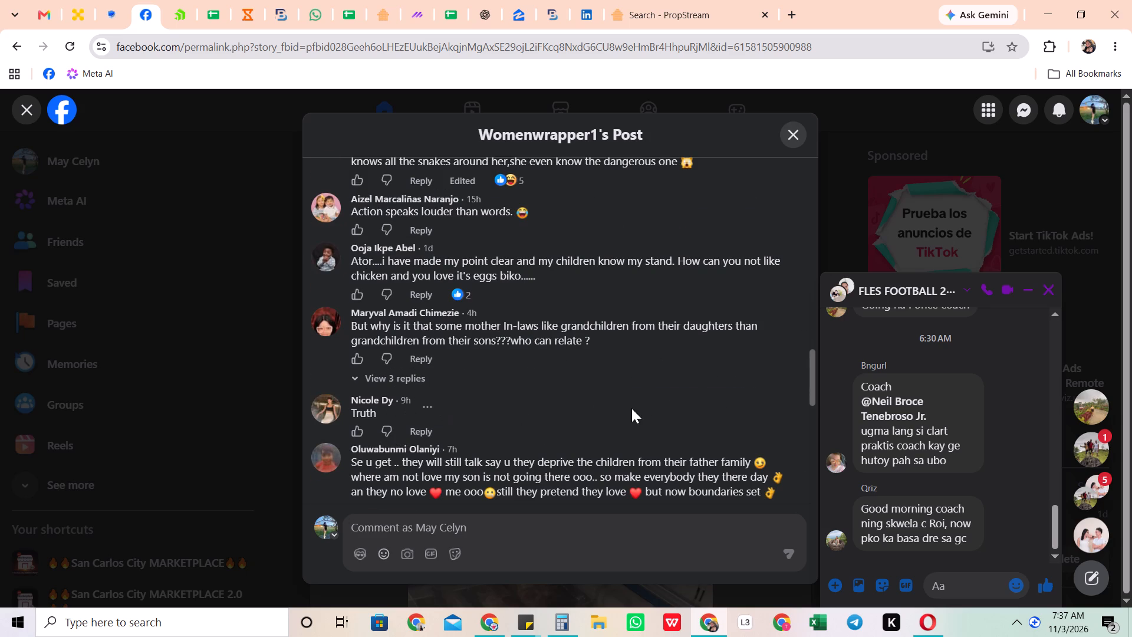
pyautogui.scroll(-1, 467, 445)
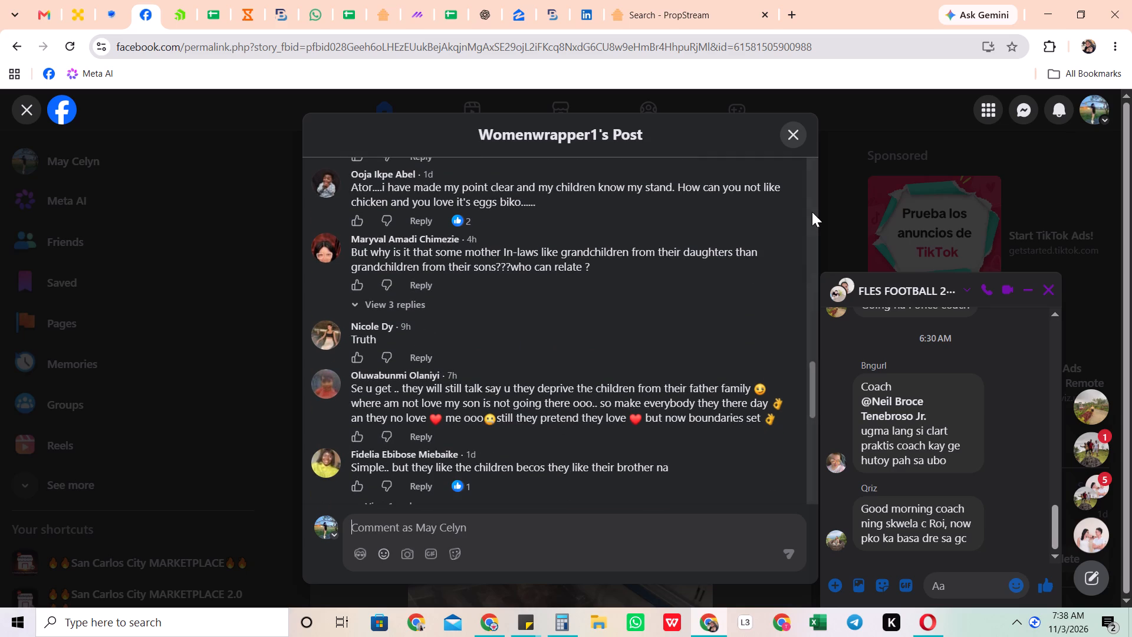
pyautogui.click(804, 143)
pyautogui.click(792, 130)
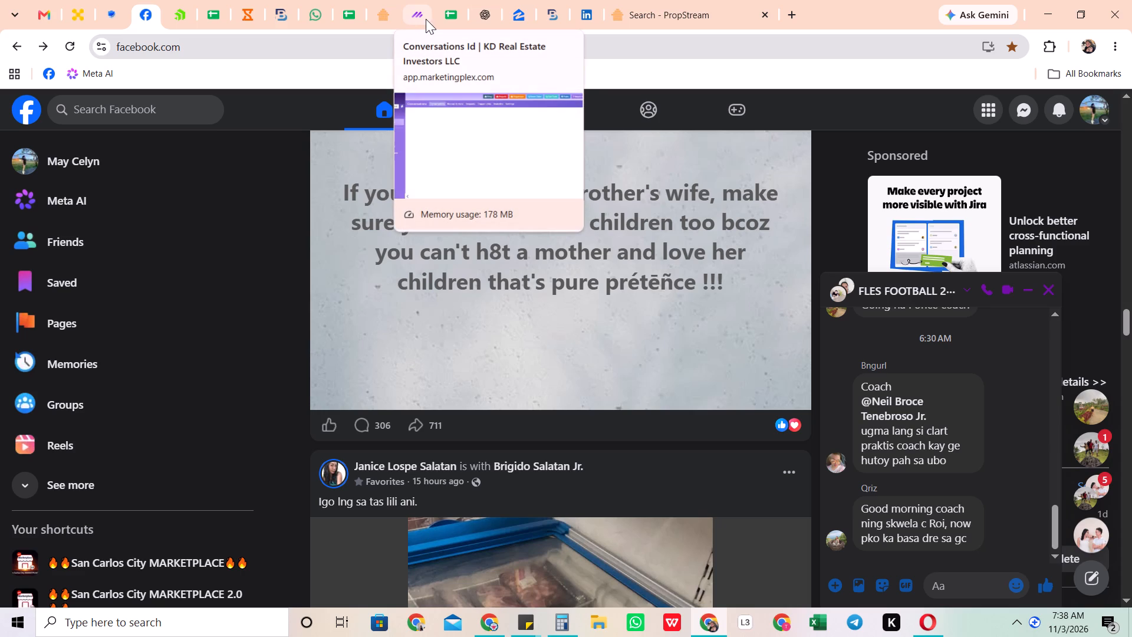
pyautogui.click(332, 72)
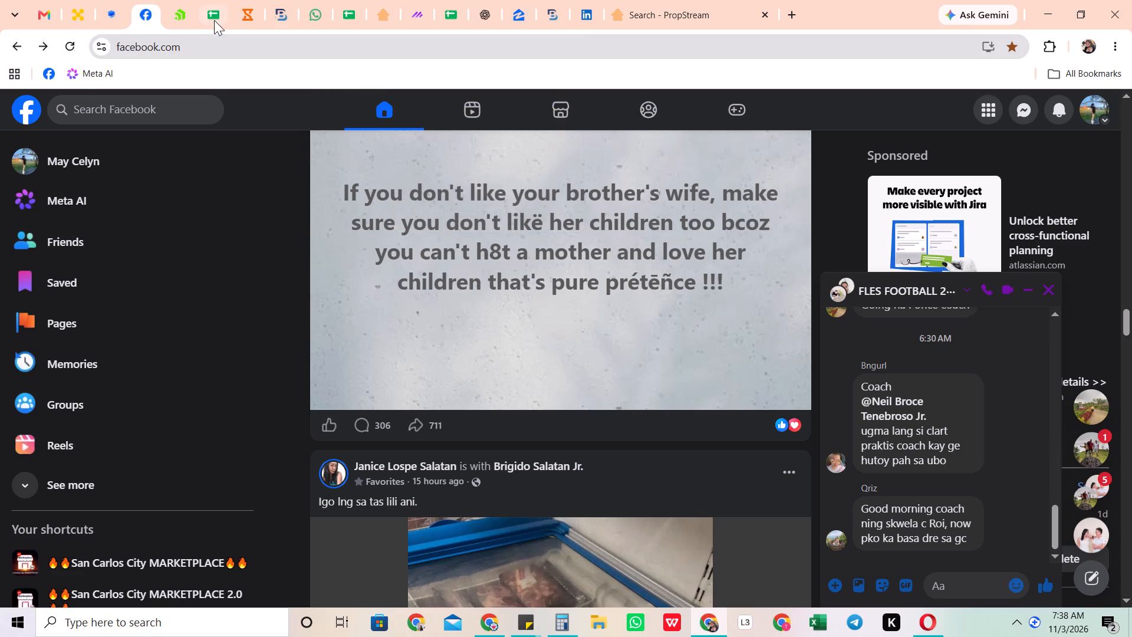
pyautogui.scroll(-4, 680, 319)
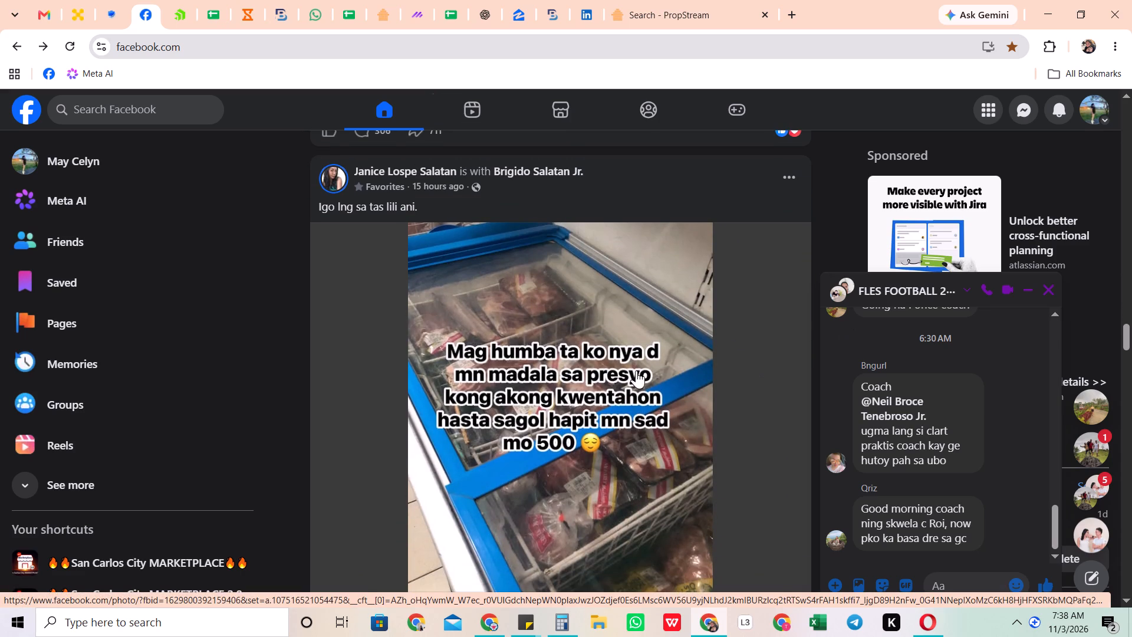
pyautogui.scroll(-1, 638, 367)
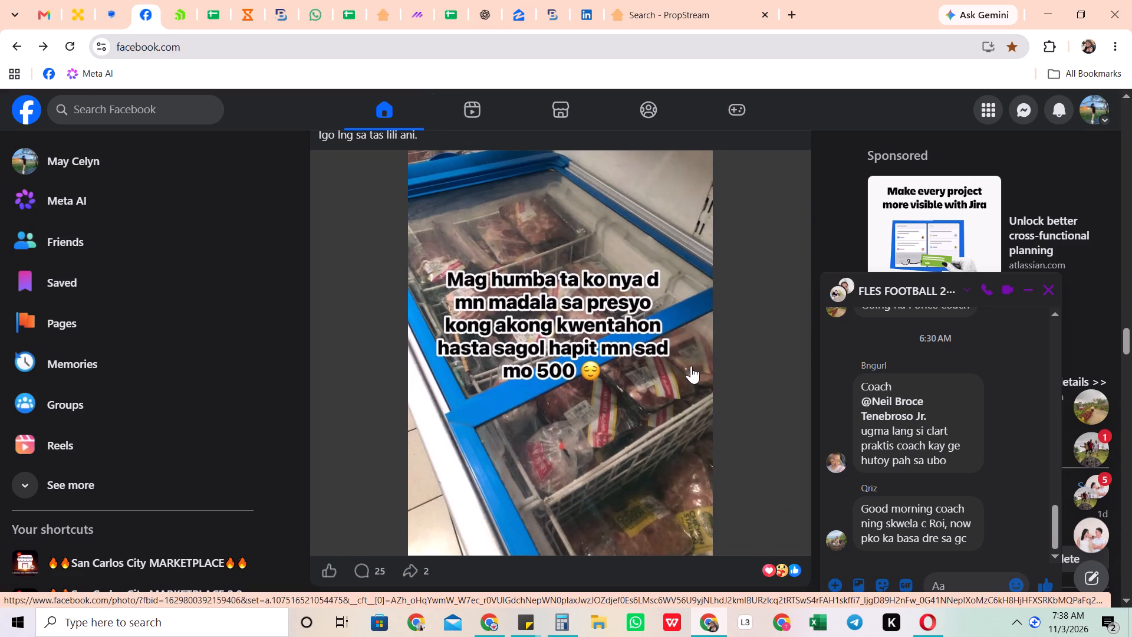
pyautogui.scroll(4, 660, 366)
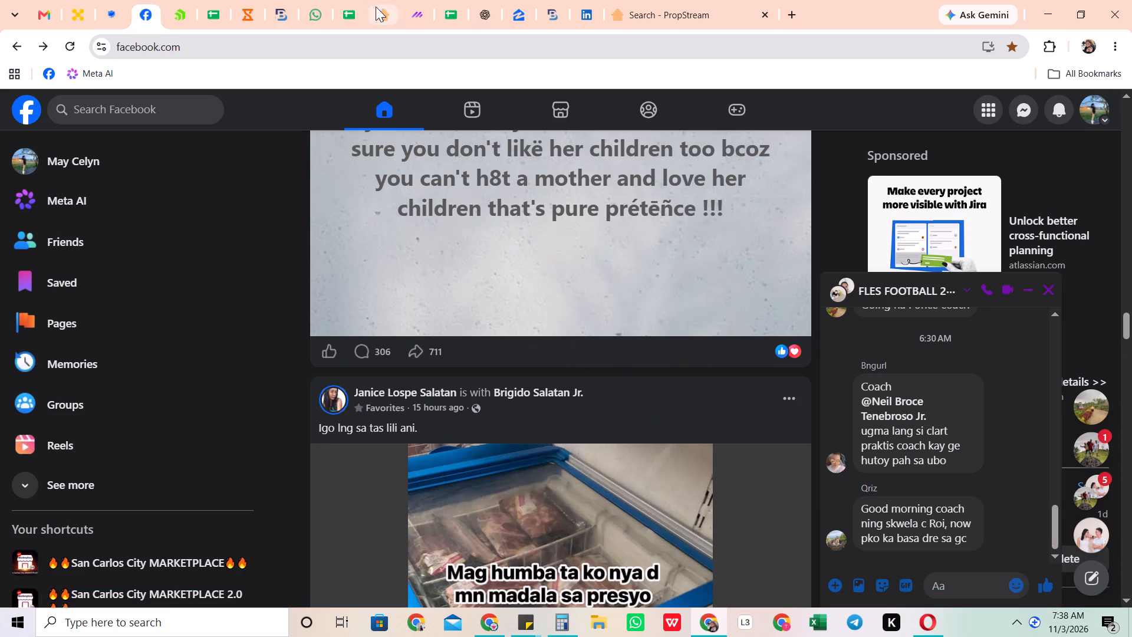
# Switch to the KD Property Master Database spreadsheet and copy the property address in row 1399 of the Driving for Dollars sheet.
pyautogui.click(358, 23)
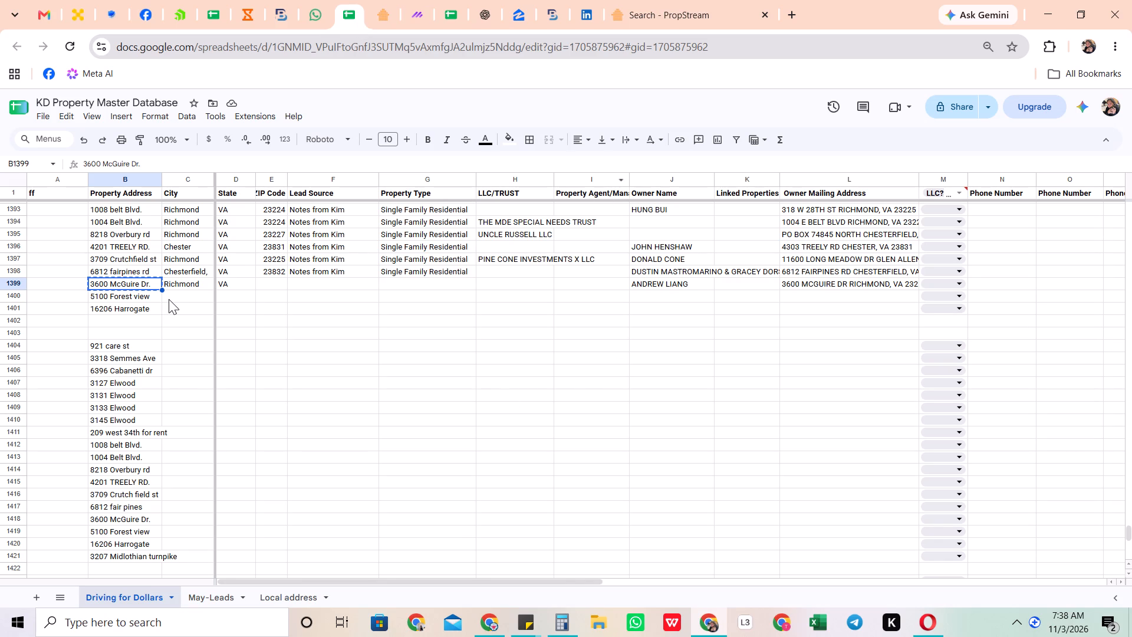
pyautogui.hotkey('ctrl', 'c')
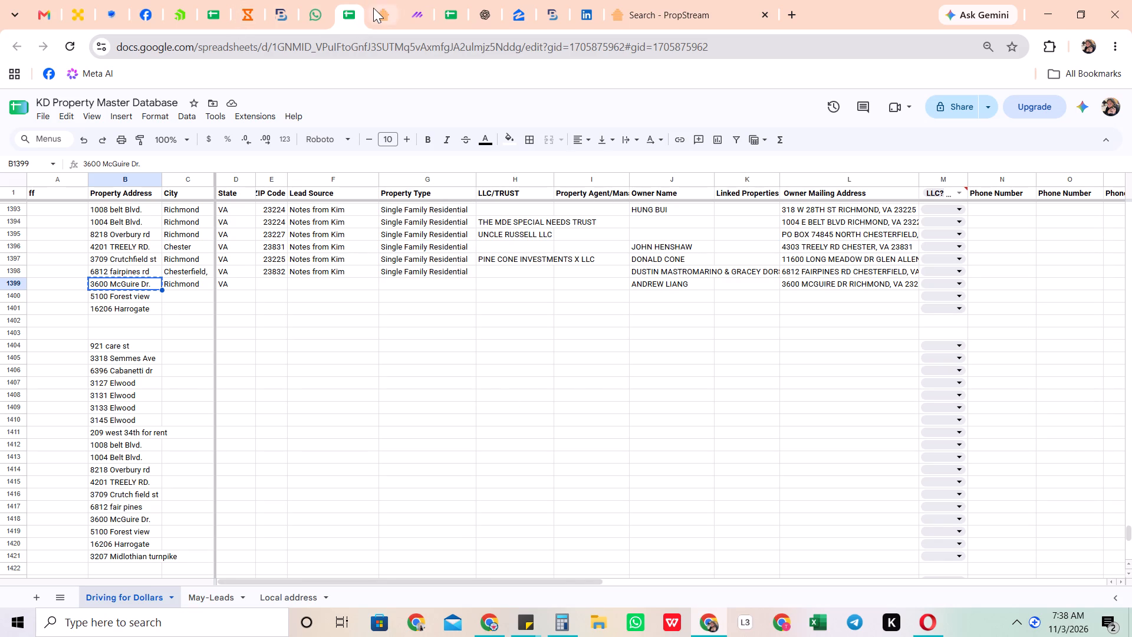
# Open the details of the searched McGuire Dr property in PropStream, and return to the KD Property Master Database spreadsheet.
pyautogui.click(379, 12)
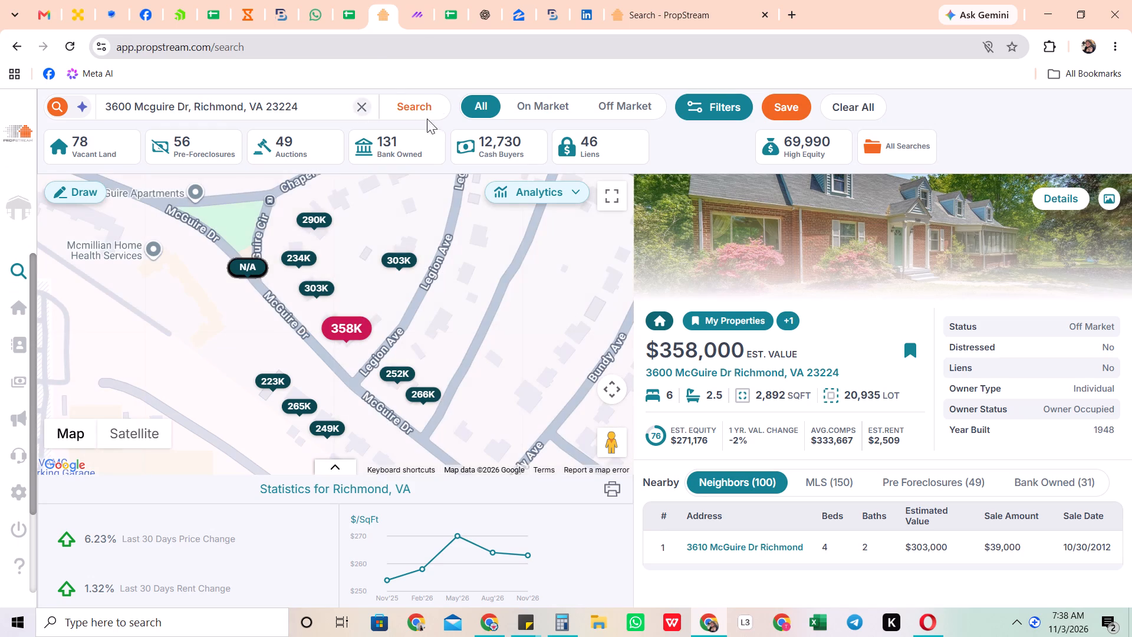
pyautogui.click(727, 379)
pyautogui.click(354, 12)
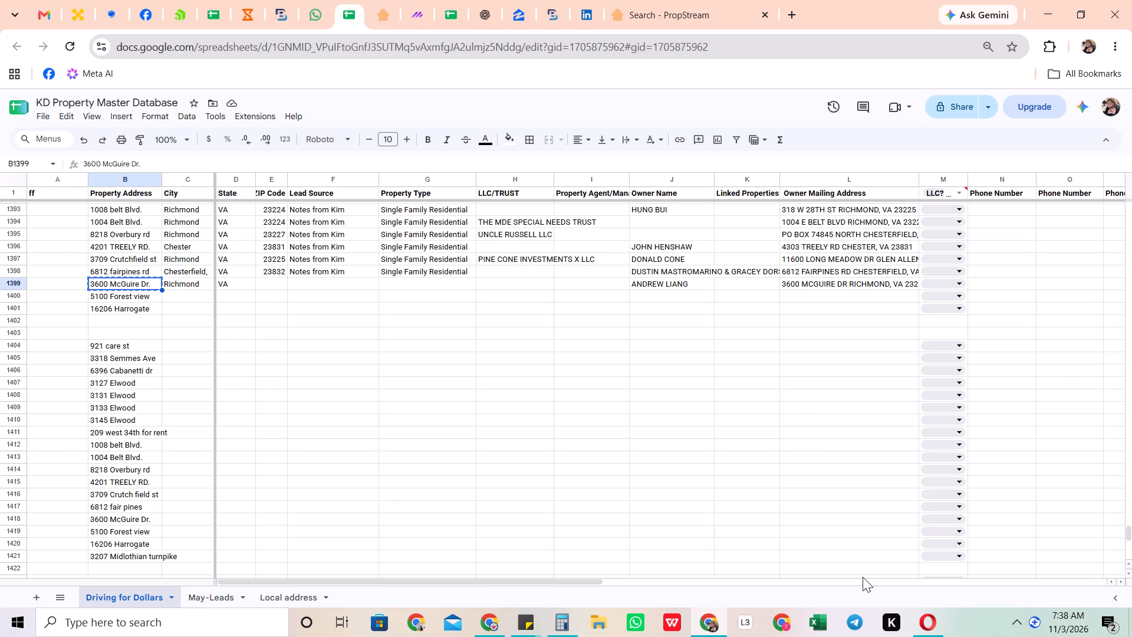
# Launch the desktop app with the black K logo.
pyautogui.click(893, 626)
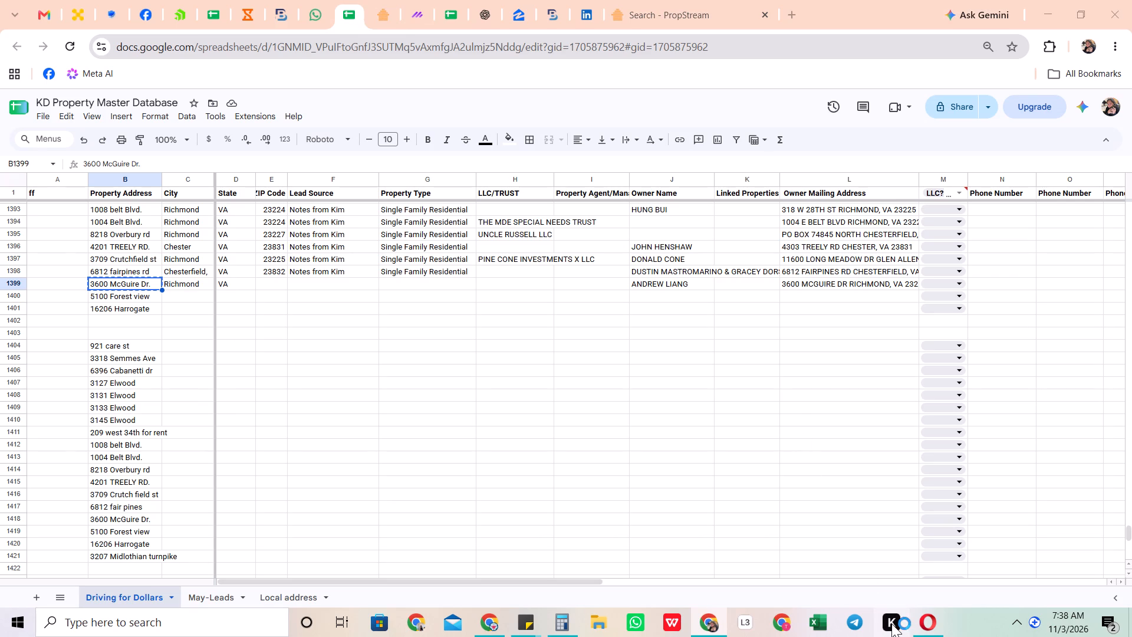
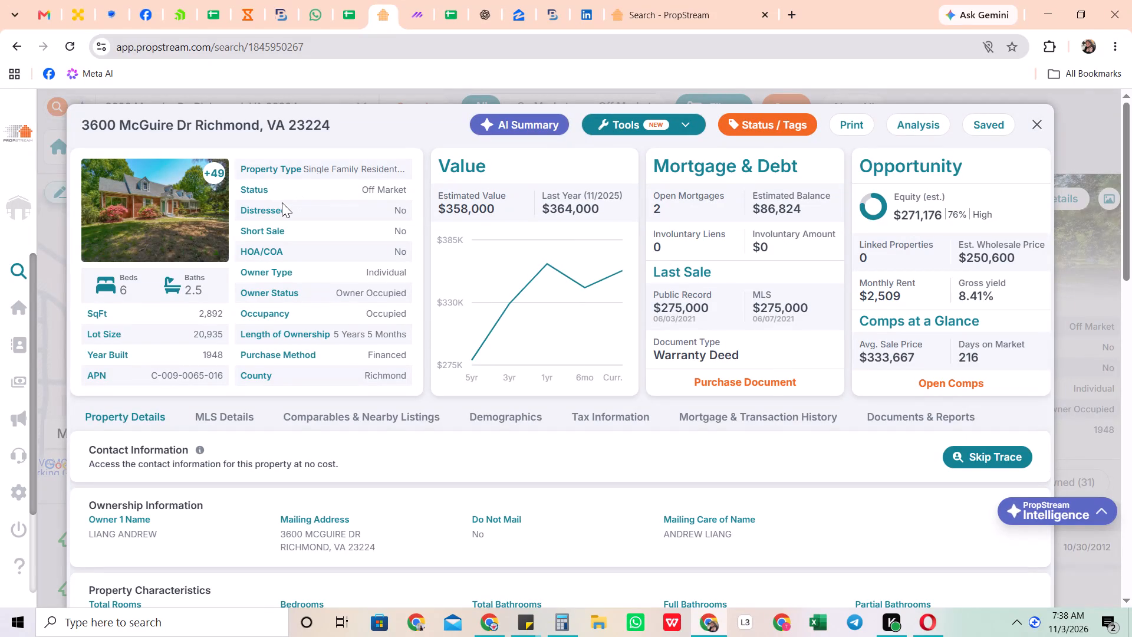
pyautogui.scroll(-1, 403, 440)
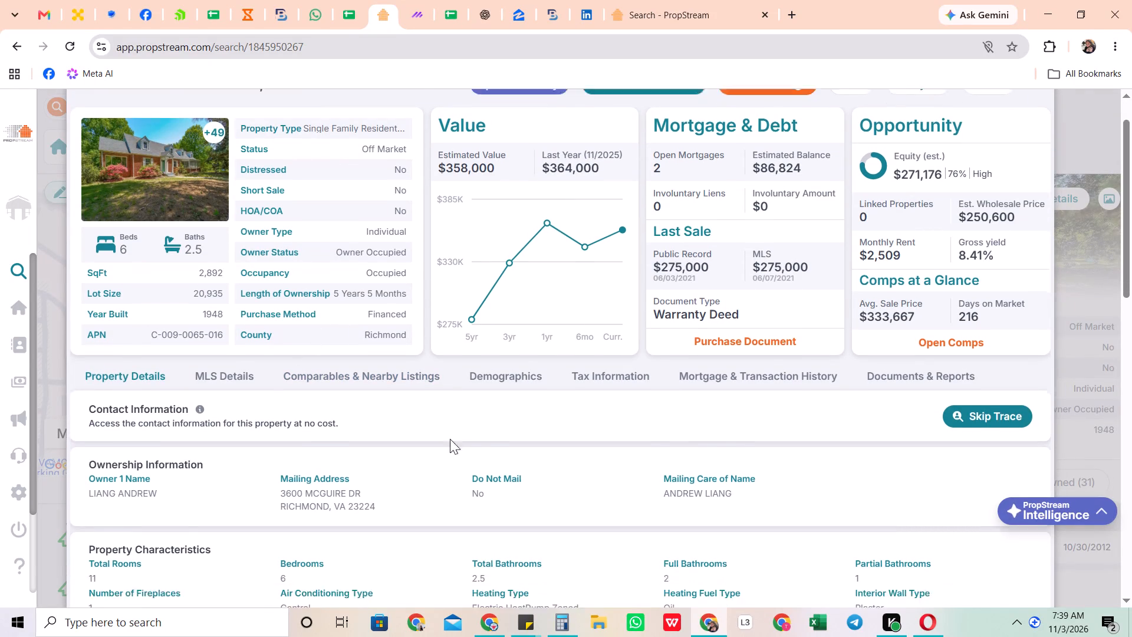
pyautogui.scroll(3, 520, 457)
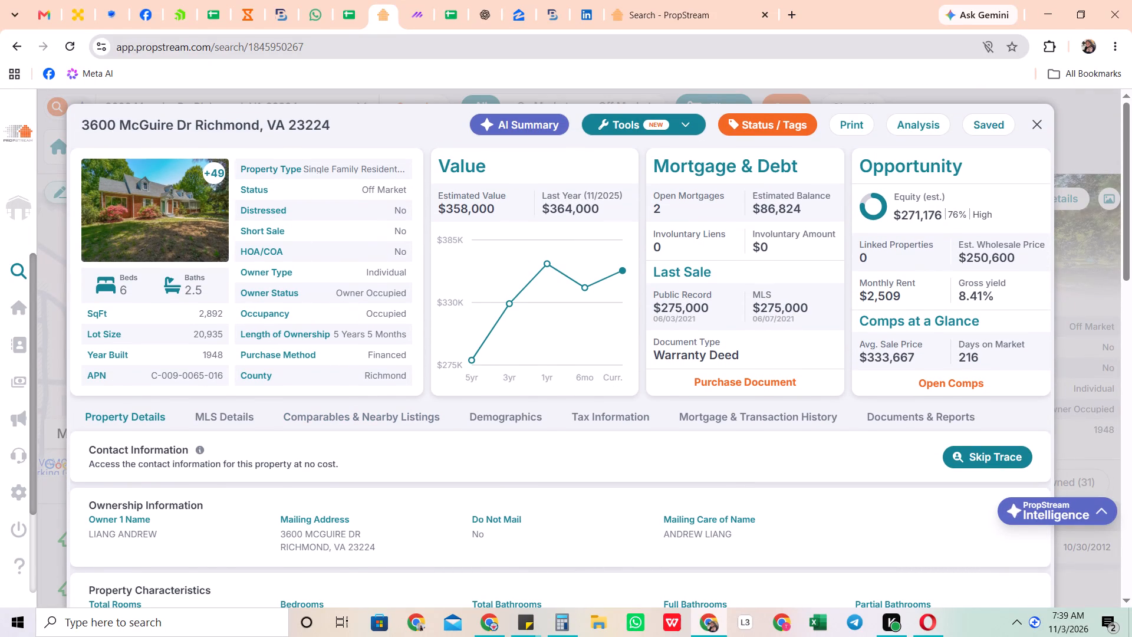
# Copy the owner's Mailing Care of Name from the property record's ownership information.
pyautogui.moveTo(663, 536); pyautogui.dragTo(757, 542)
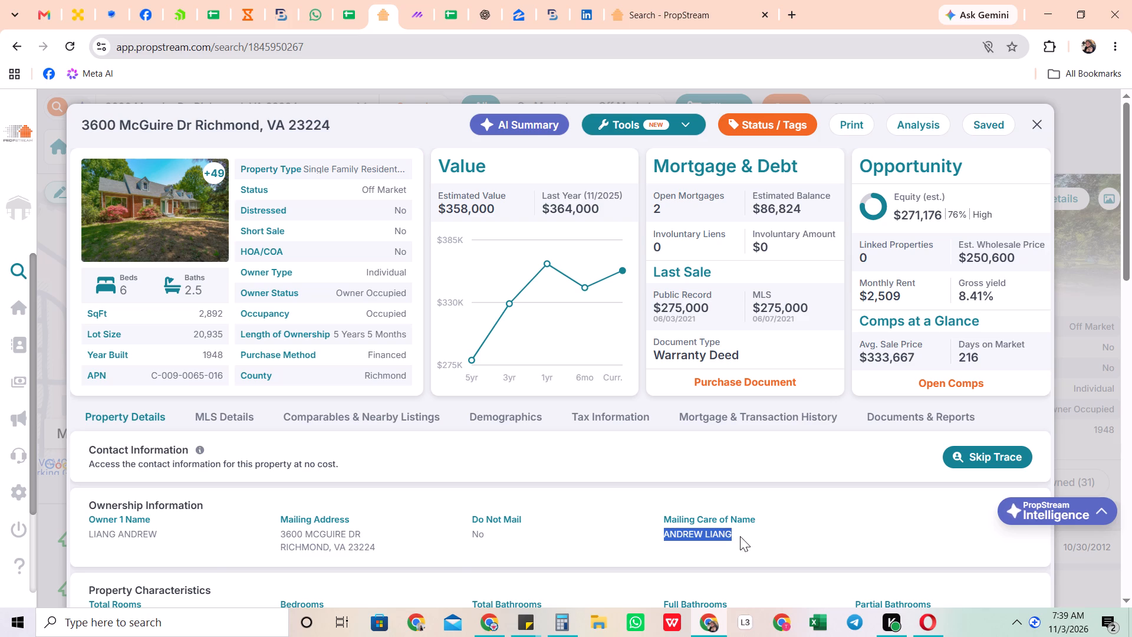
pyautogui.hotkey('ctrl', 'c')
# In row 1399 of the KD Property Master Database sheet, set Property Type to Single Family Residential and Lead Source to Notes from Kim.
pyautogui.click(343, 21)
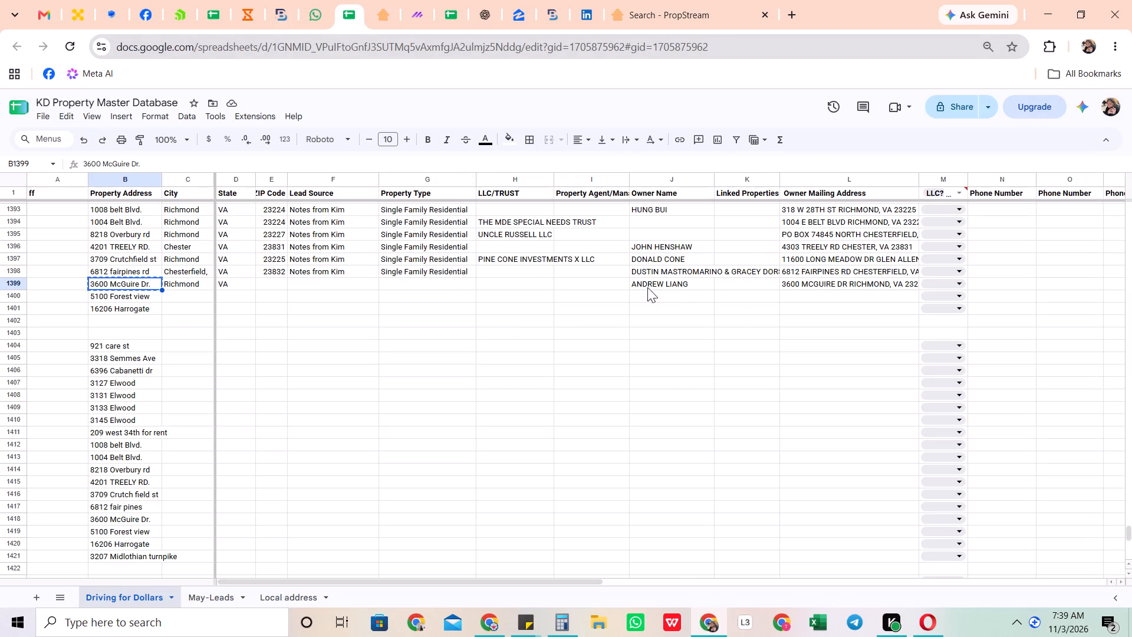
pyautogui.click(394, 286)
pyautogui.hotkey('shift', 's')
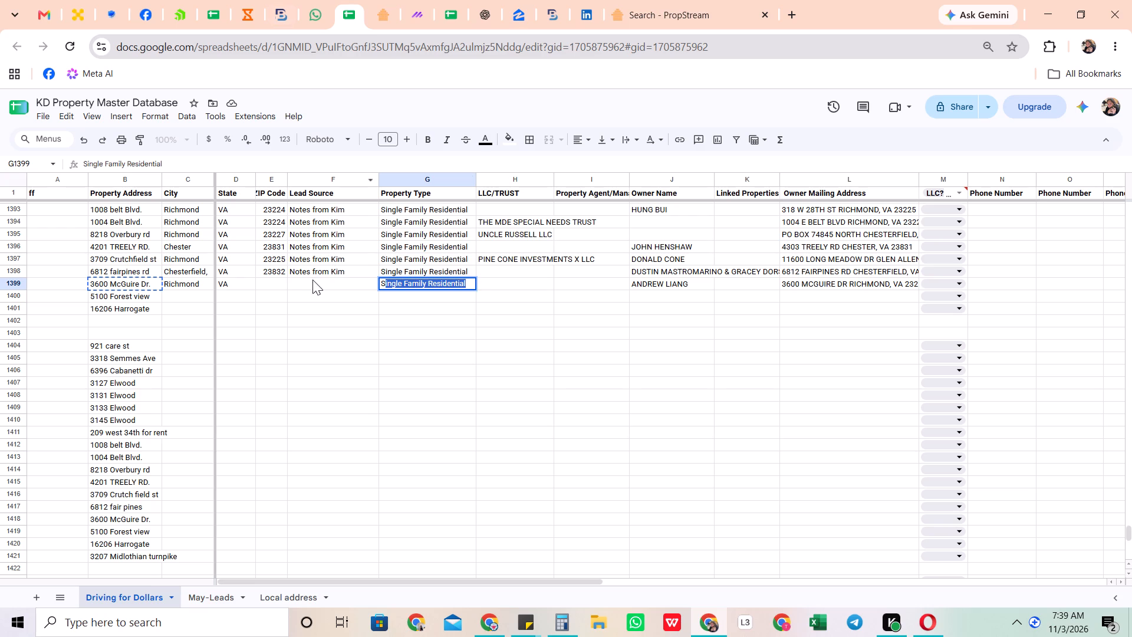
pyautogui.click(323, 288)
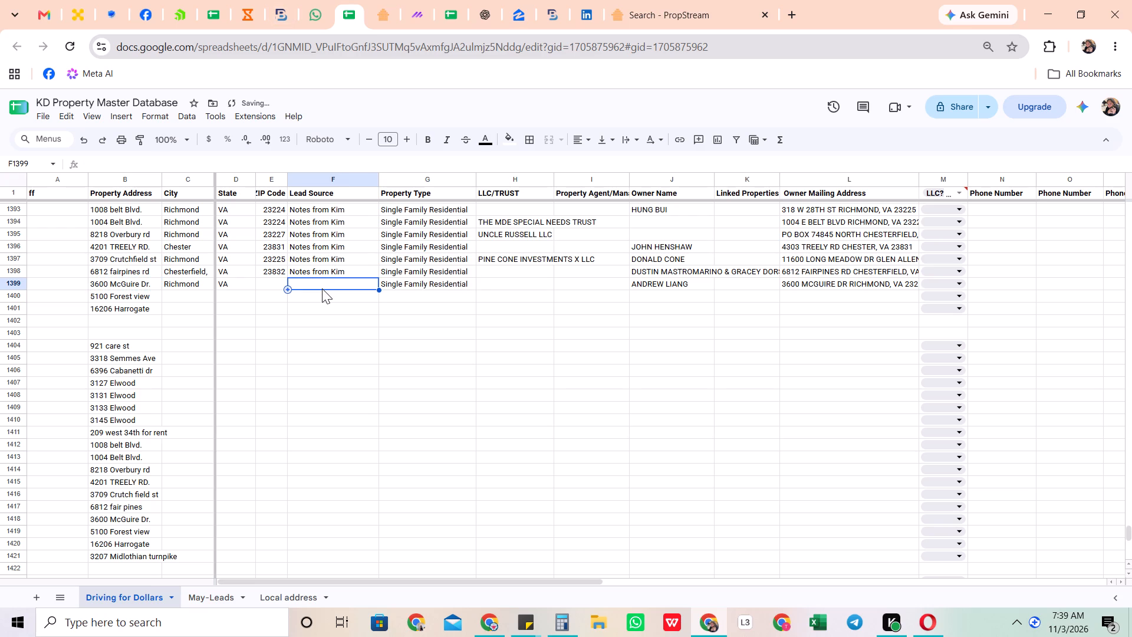
pyautogui.hotkey('shift', 'n')
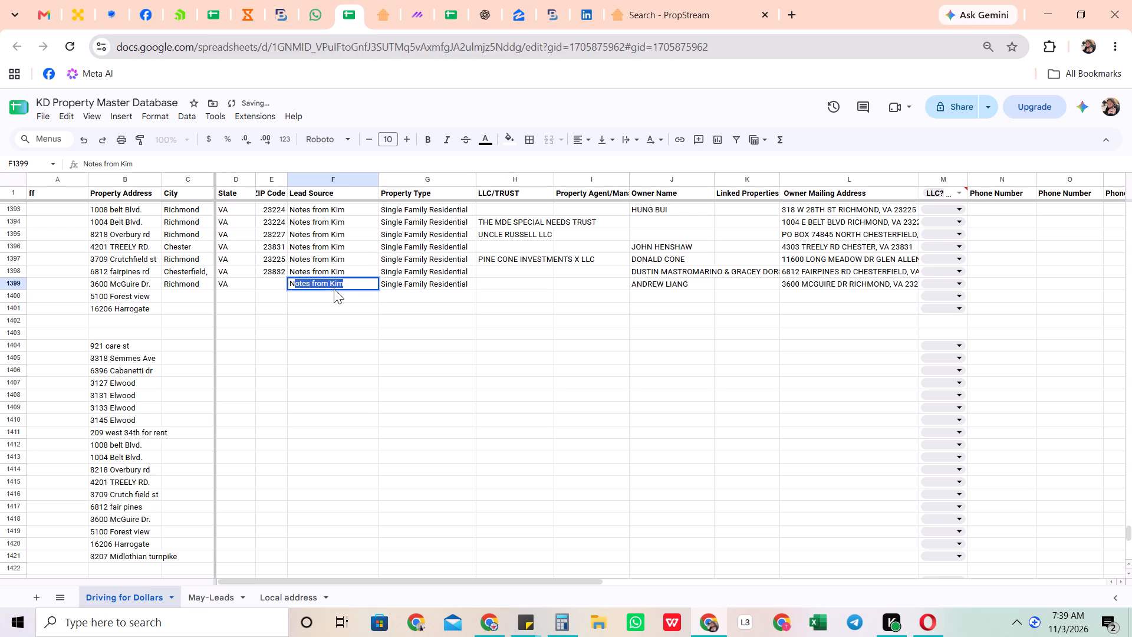
# Copy the ZIP code 23224 from the PropStream property record into the ZIP Code cell of row 1399 in the sheet.
pyautogui.click(376, 14)
pyautogui.moveTo(291, 126); pyautogui.dragTo(348, 124)
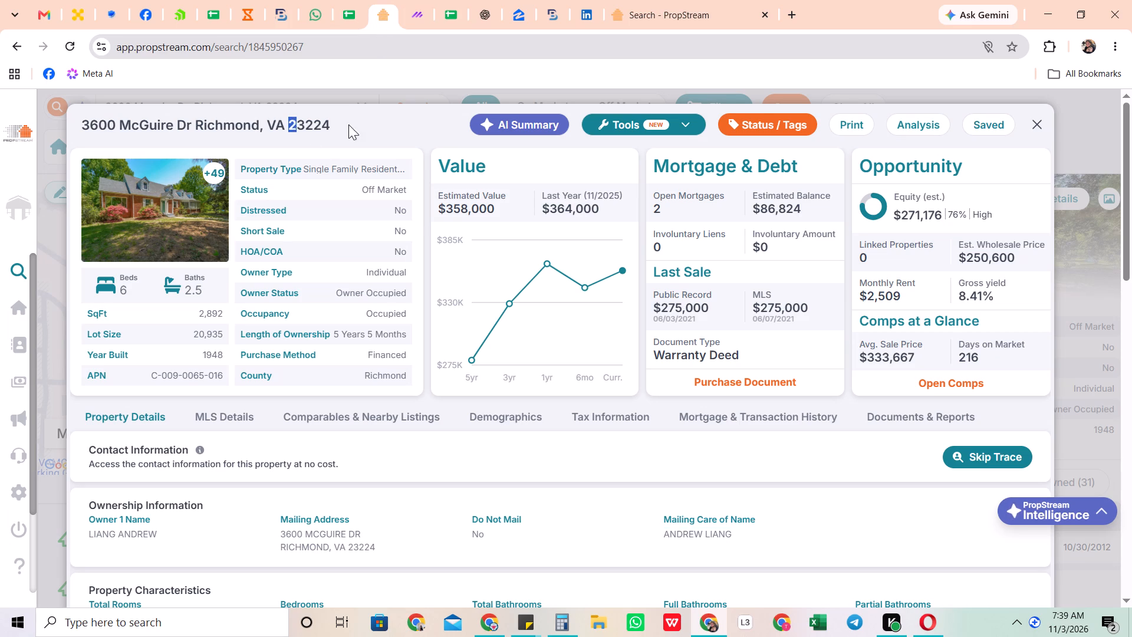
pyautogui.moveTo(348, 124); pyautogui.dragTo(356, 124)
pyautogui.hotkey('ctrl', 'c')
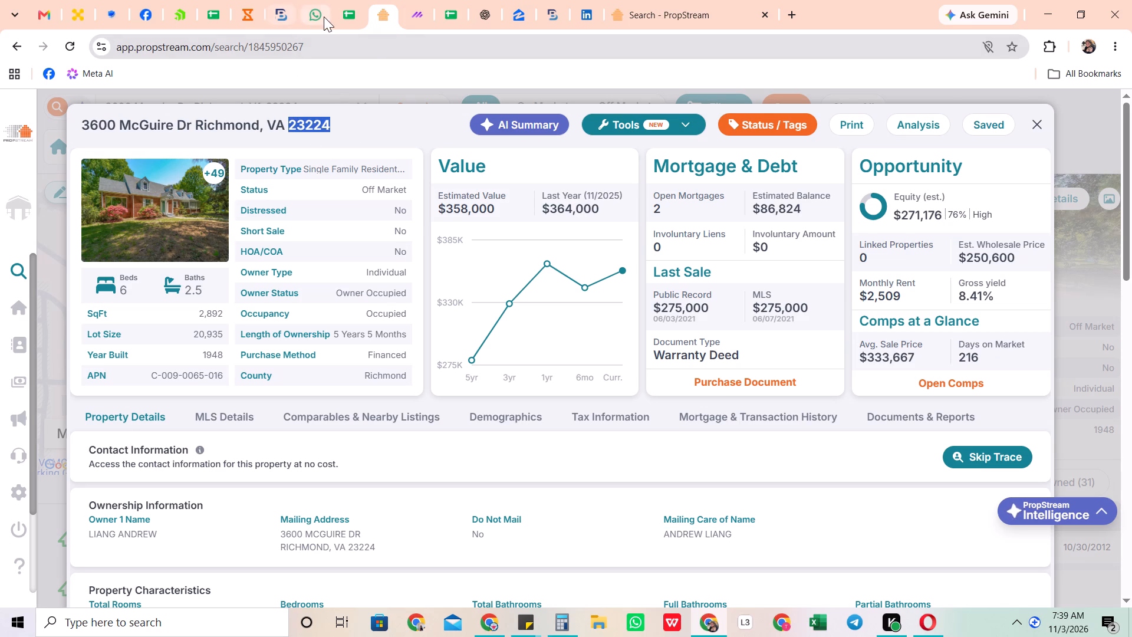
pyautogui.click(344, 15)
pyautogui.doubleClick(269, 282)
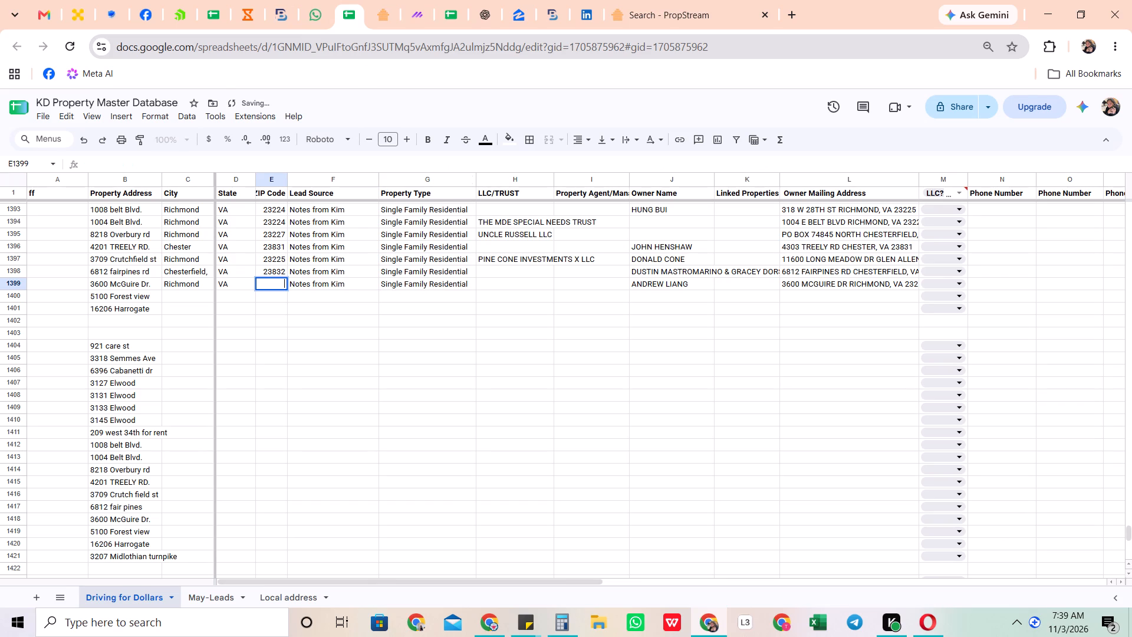
pyautogui.hotkey('ctrl', 'v')
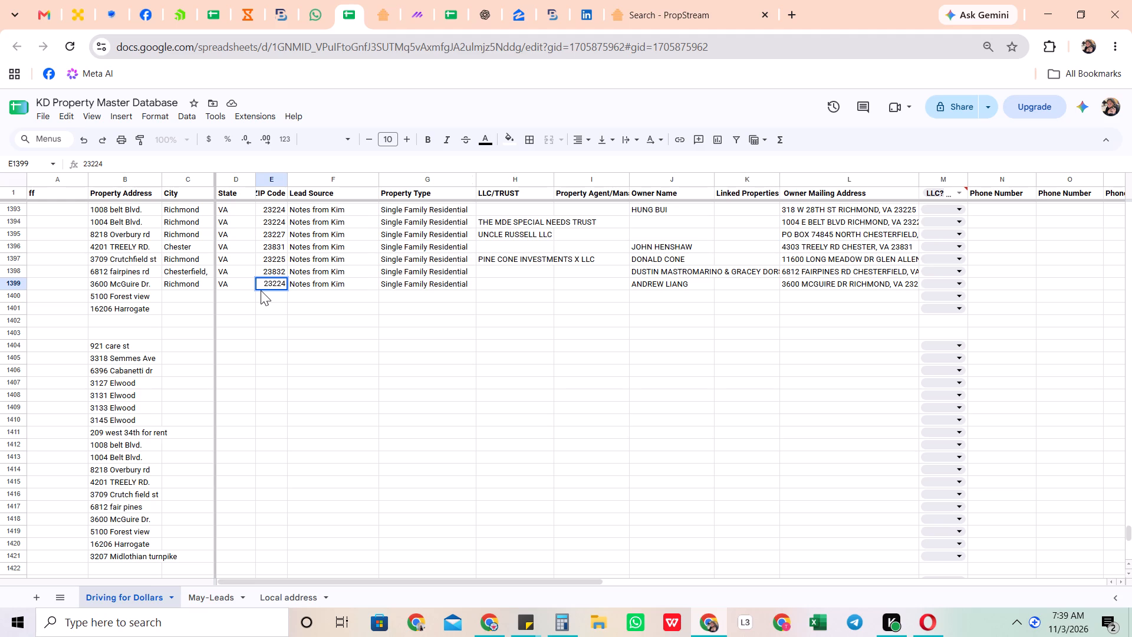
# Copy the property address in row 1400, close the open PropStream record, and search PropStream for that address.
pyautogui.click(149, 294)
pyautogui.hotkey('ctrl', 'c')
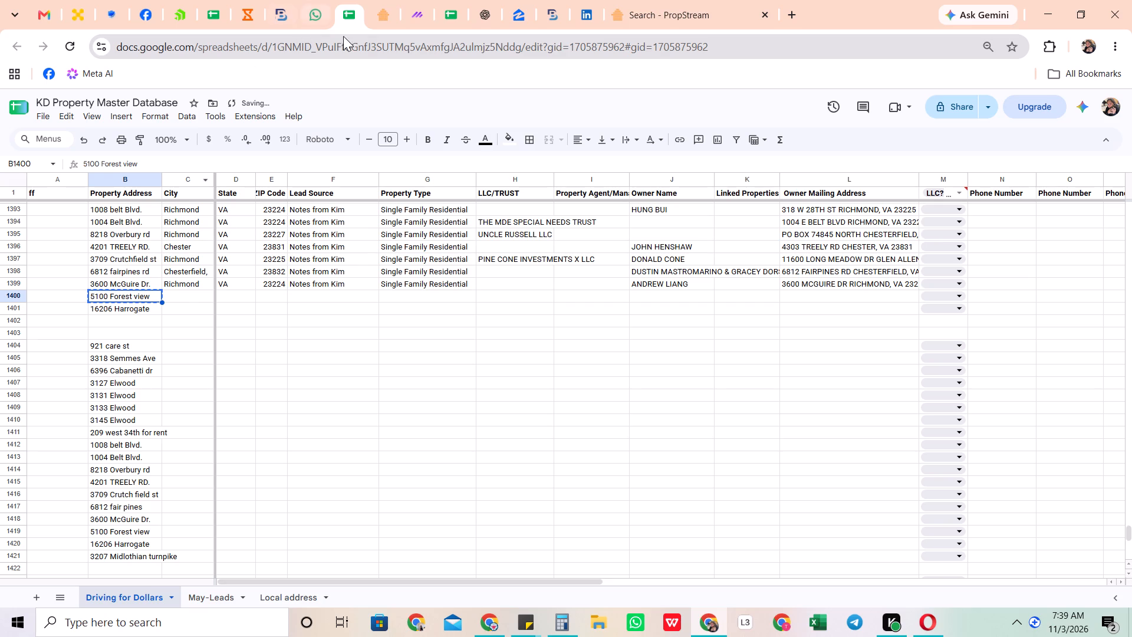
pyautogui.click(387, 22)
pyautogui.click(1041, 123)
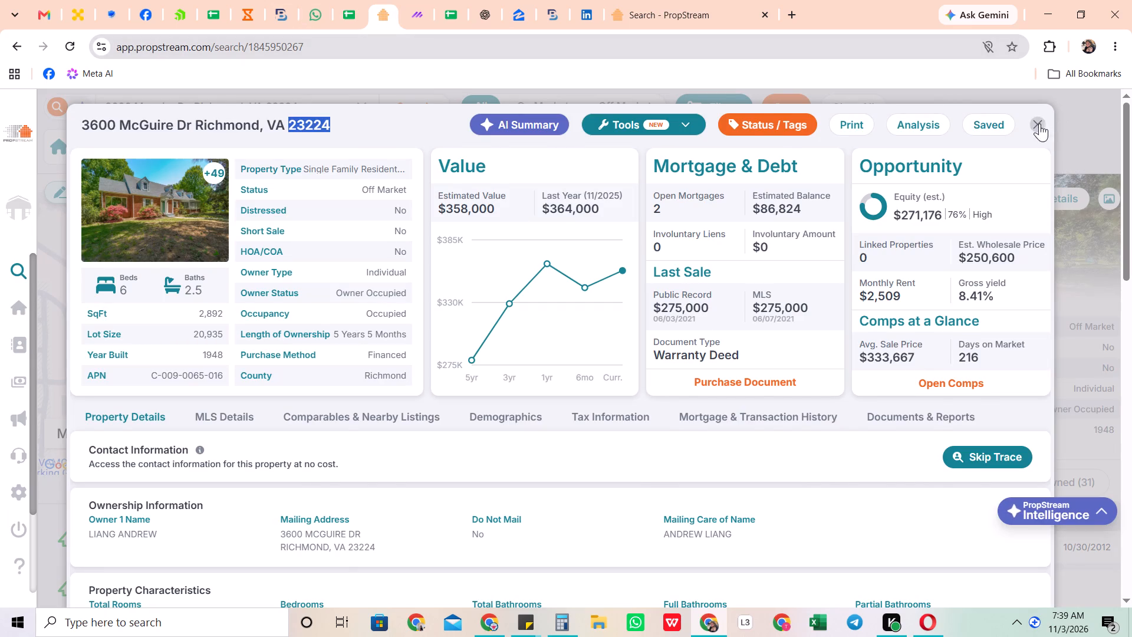
pyautogui.click(358, 107)
pyautogui.hotkey('ctrl', 'v')
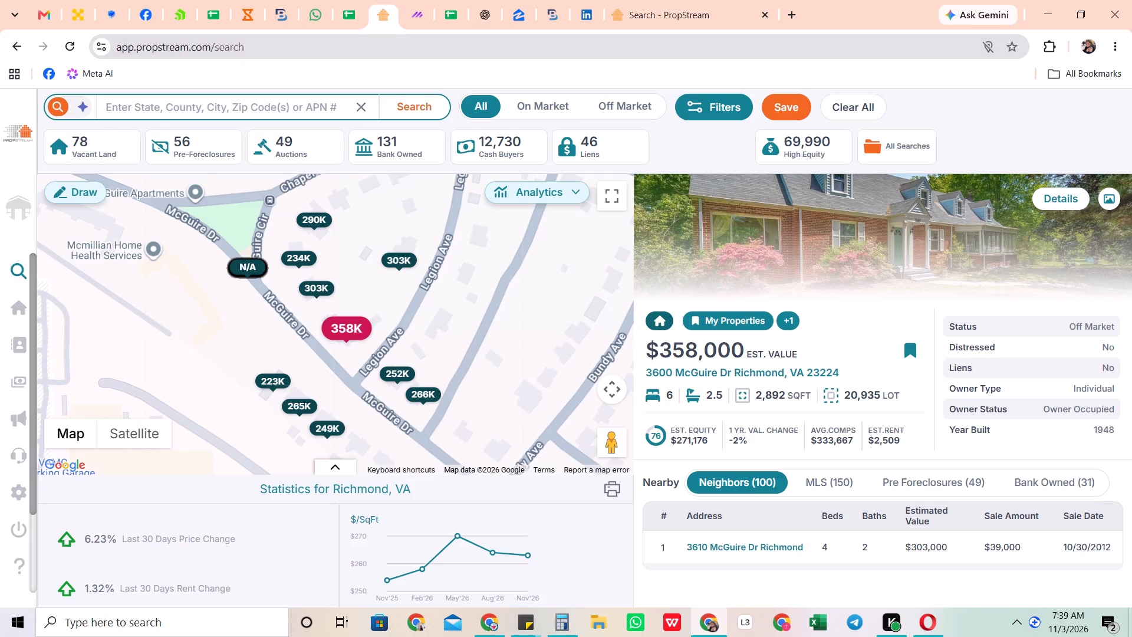
pyautogui.click(301, 109)
pyautogui.hotkey('ctrl', 'v')
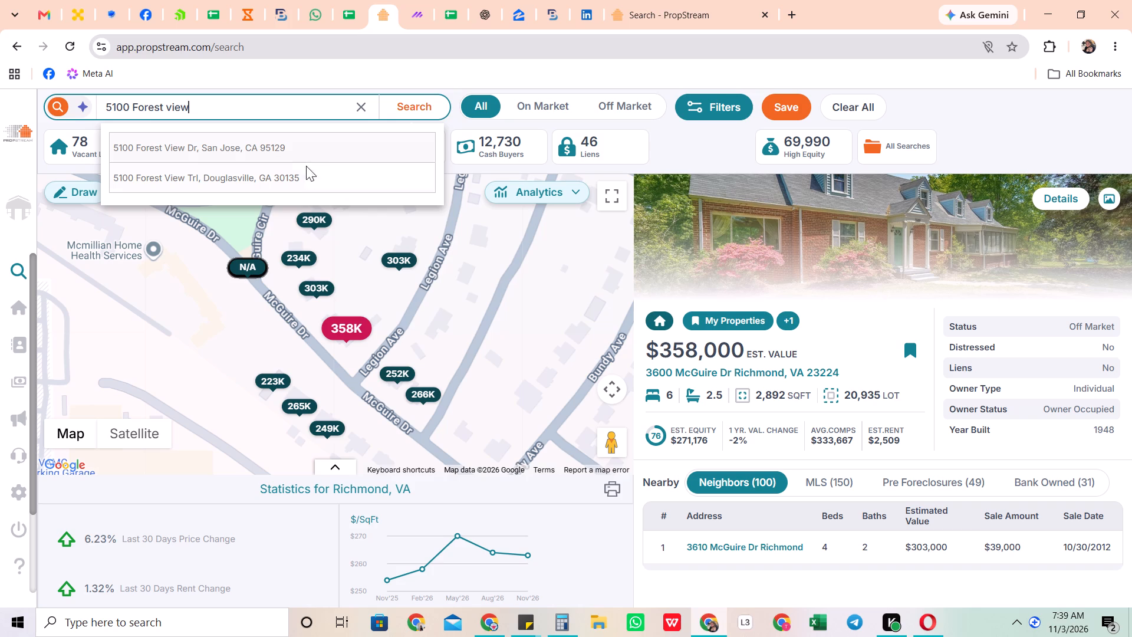
pyautogui.scroll(-3, 333, 176)
# Search PropStream for the property address from row 1401 of the sheet, replacing the previous search.
pyautogui.click(350, 16)
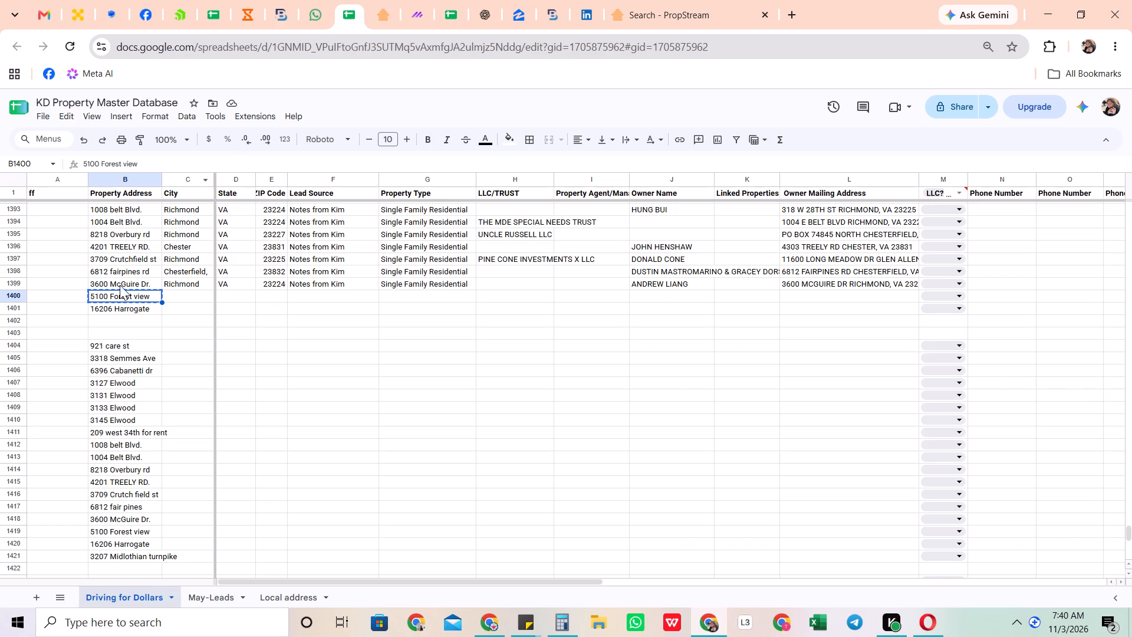
pyautogui.click(136, 310)
pyautogui.hotkey('ctrl', 'c')
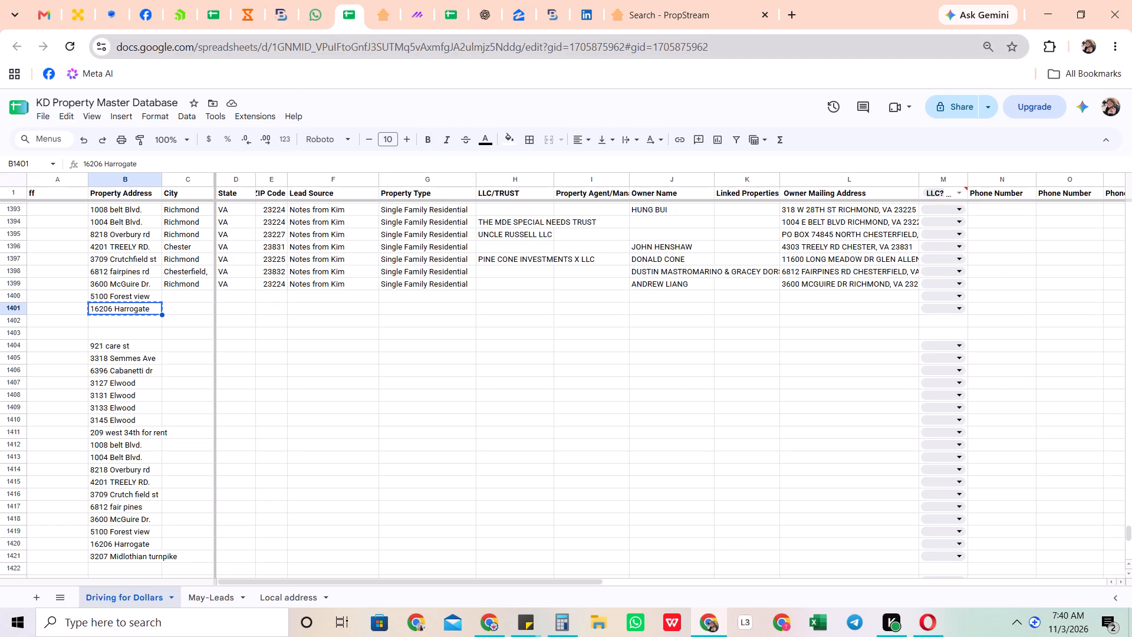
pyautogui.click(381, 20)
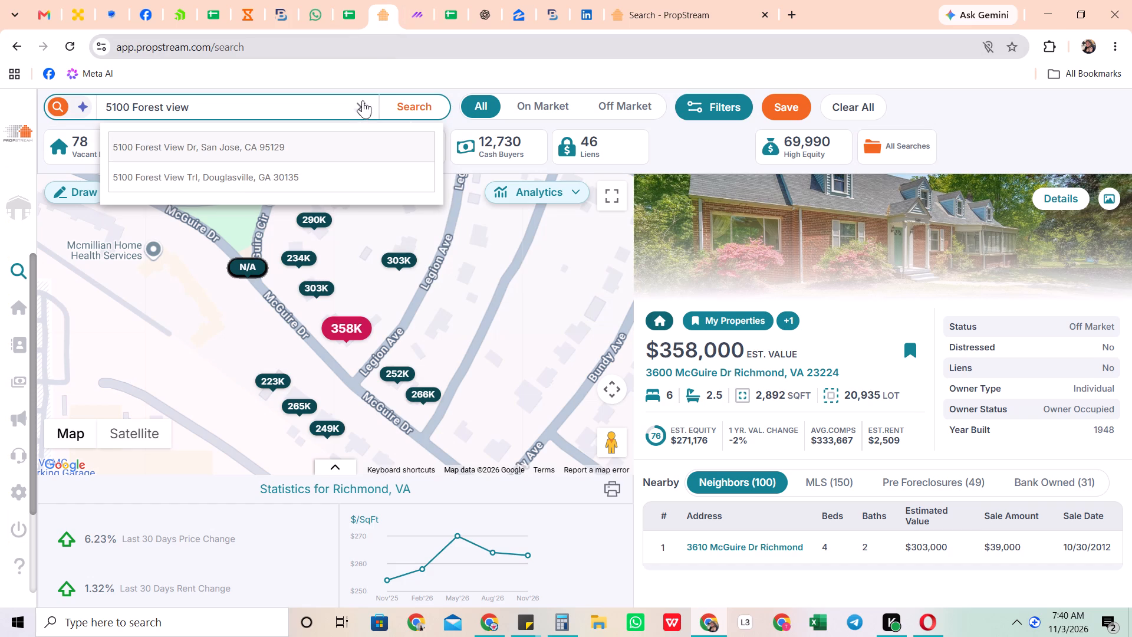
pyautogui.click(361, 101)
pyautogui.click(290, 109)
pyautogui.hotkey('ctrl', 'v')
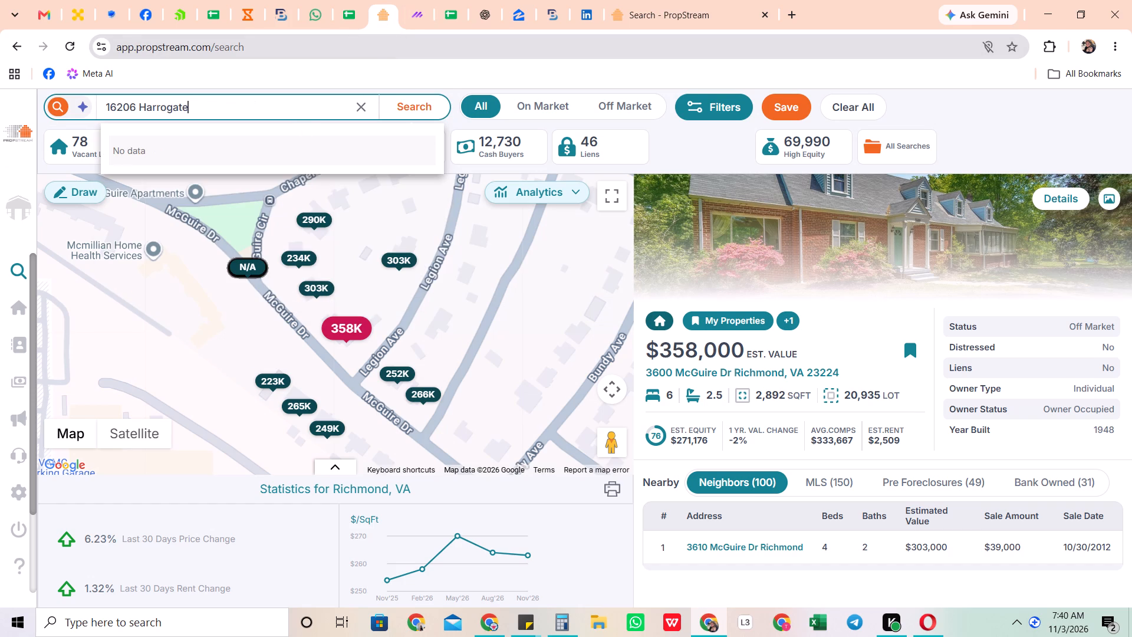
# In the property sheet, complete the City entry in row 1372 as Richmond.
pyautogui.click(350, 14)
pyautogui.scroll(-1, 258, 410)
pyautogui.scroll(1, 257, 411)
pyautogui.scroll(-1, 257, 411)
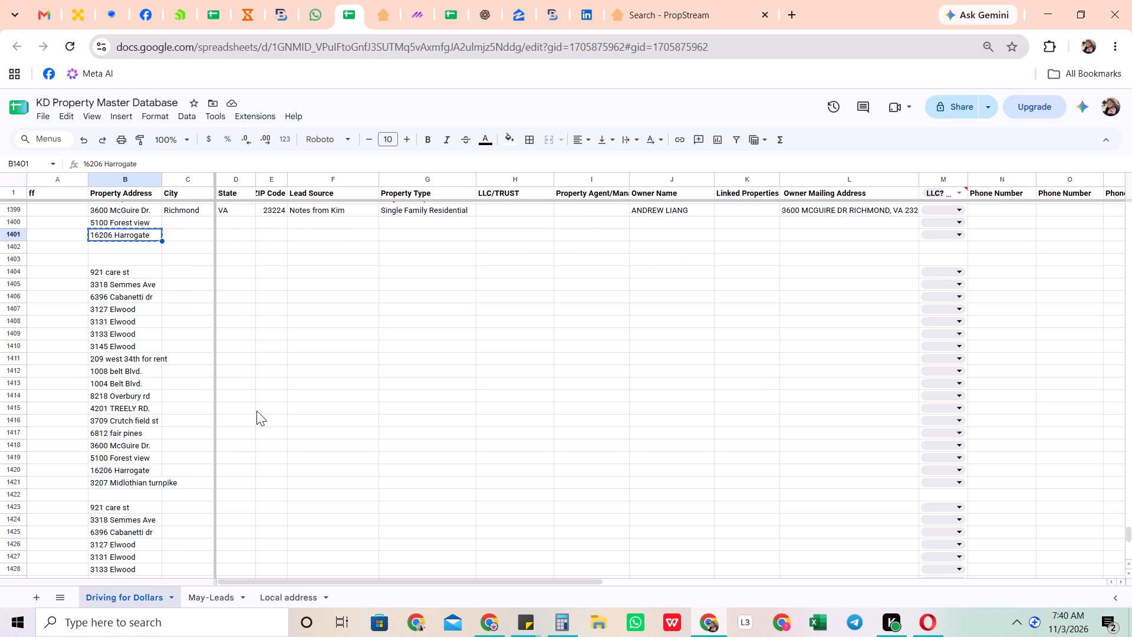
pyautogui.scroll(-2, 343, 434)
pyautogui.scroll(4, 447, 446)
pyautogui.scroll(4, 408, 481)
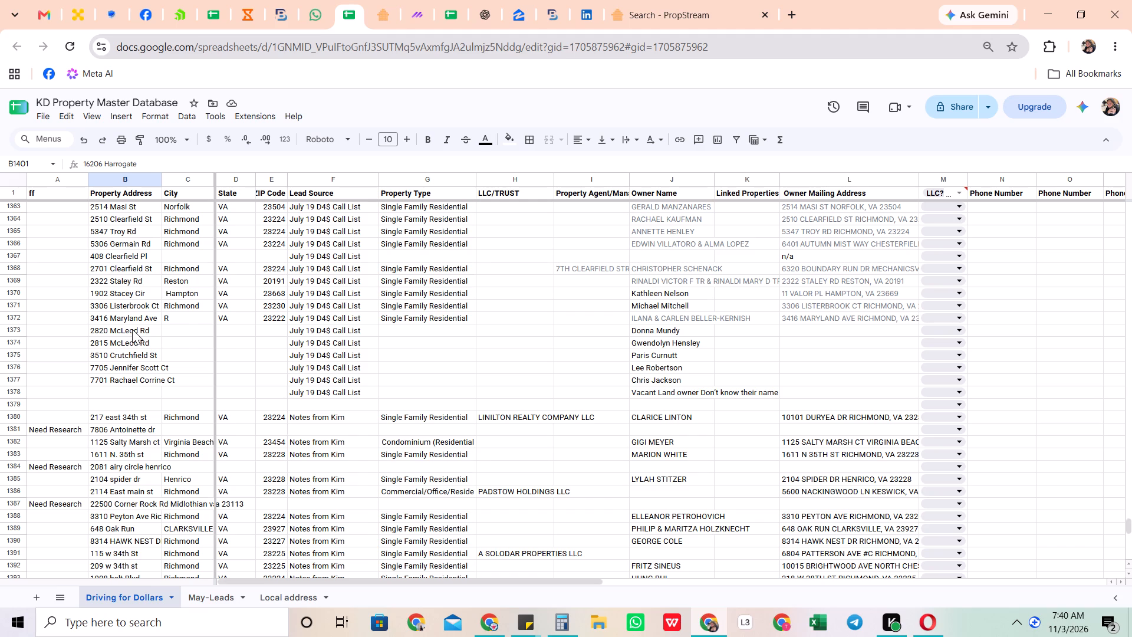
pyautogui.click(175, 315)
pyautogui.doubleClick(176, 315)
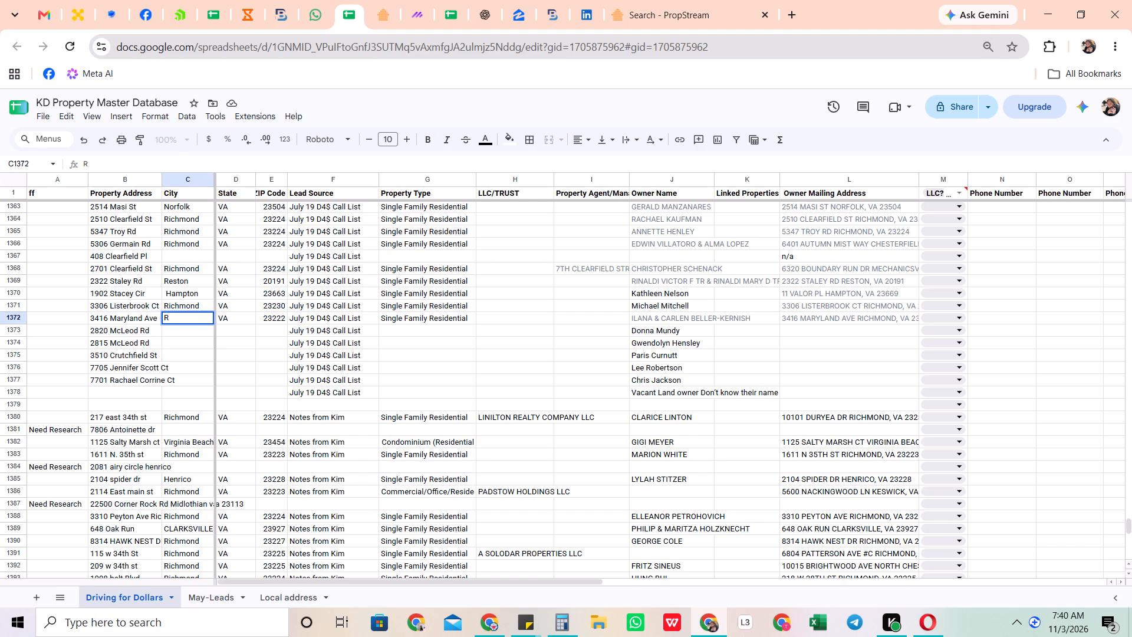
pyautogui.press('i')
pyautogui.press('c')
pyautogui.press('h')
pyautogui.press('m')
pyautogui.press('o')
pyautogui.press('n')
pyautogui.press('d')
# Look up the property address from row 1373 in PropStream and open the matching Richmond property's full record.
pyautogui.click(146, 331)
pyautogui.hotkey('ctrl', 'c')
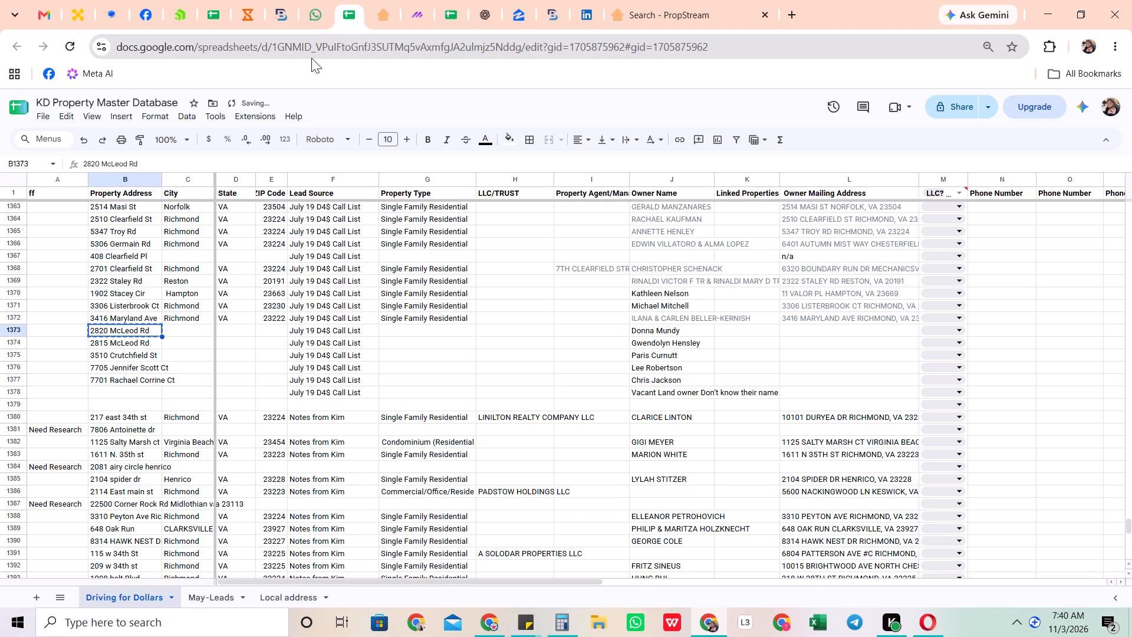
pyautogui.click(387, 19)
pyautogui.click(360, 107)
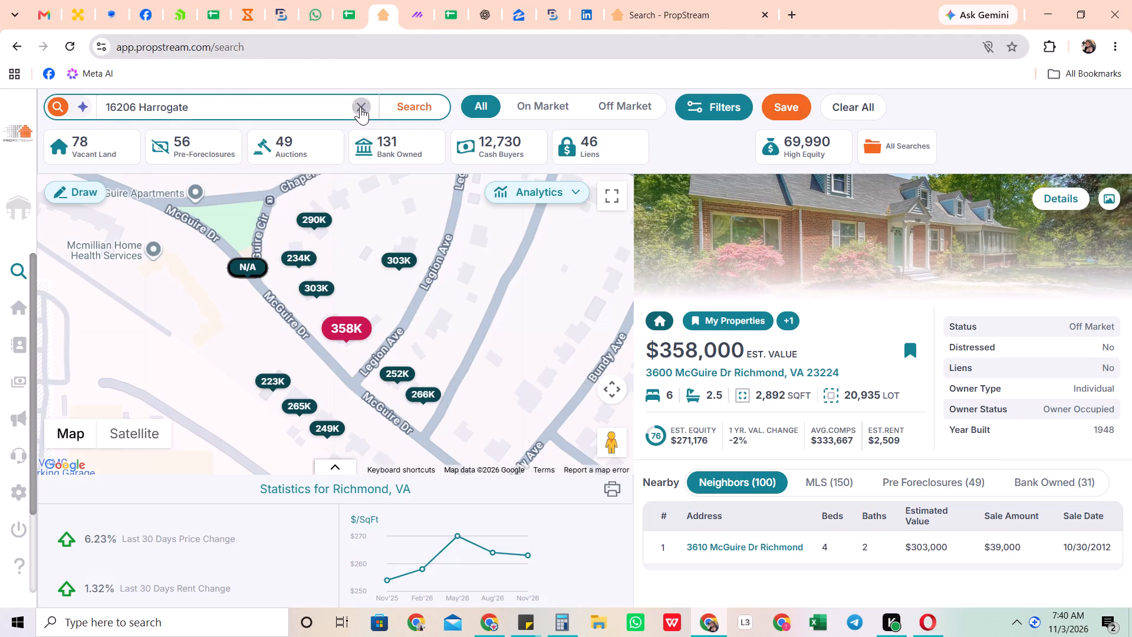
pyautogui.click(302, 109)
pyautogui.hotkey('ctrl', 'v')
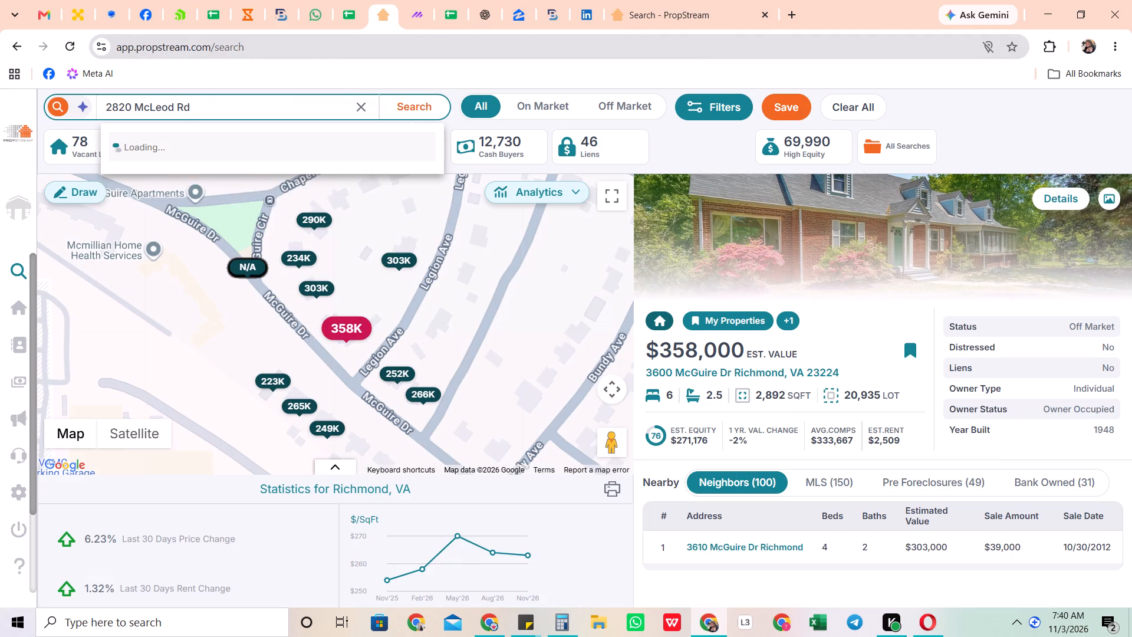
pyautogui.click(293, 143)
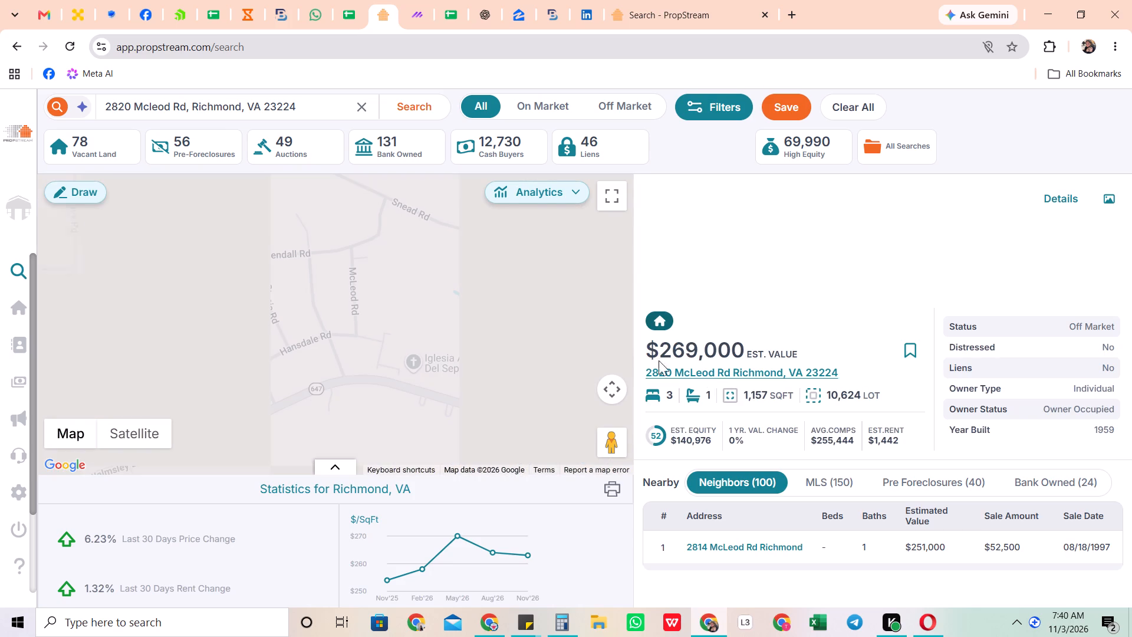
pyautogui.click(766, 375)
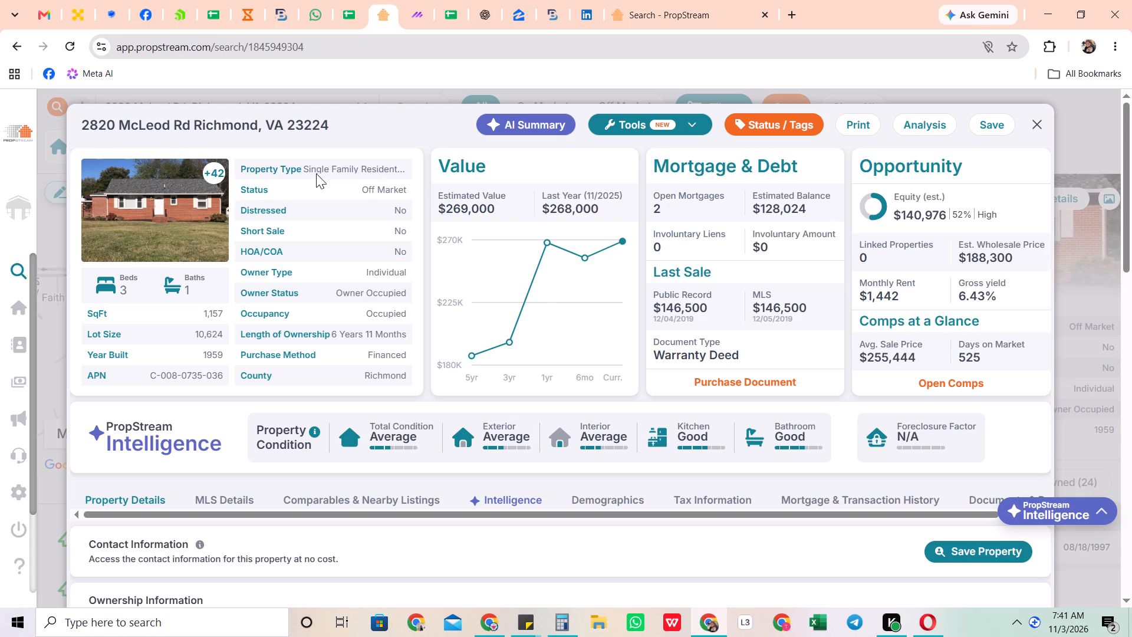
# Copy the owner's mailing address from the property record into the Owner Mailing Address cell of row 1373.
pyautogui.scroll(-2, 436, 471)
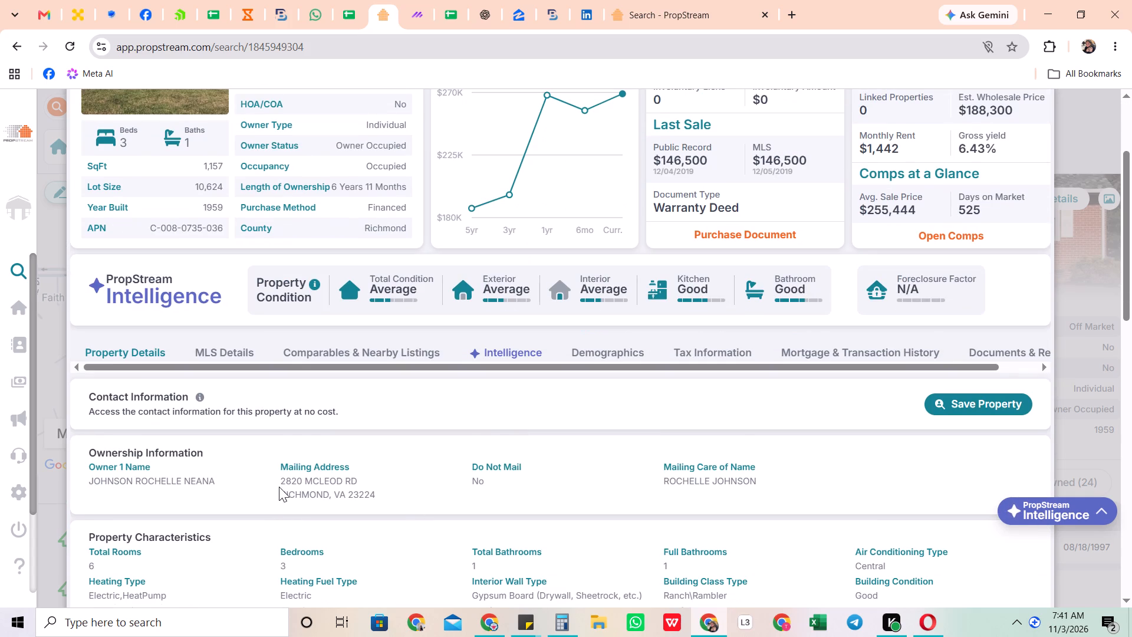
pyautogui.moveTo(277, 478); pyautogui.dragTo(392, 514)
pyautogui.hotkey('ctrl', 'c')
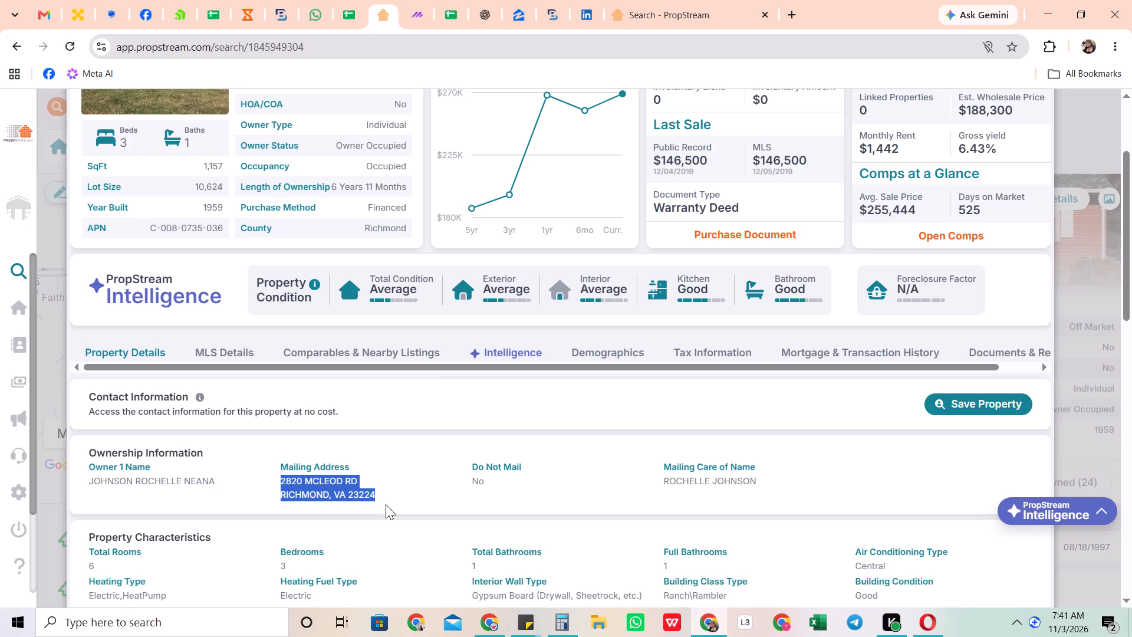
pyautogui.click(351, 19)
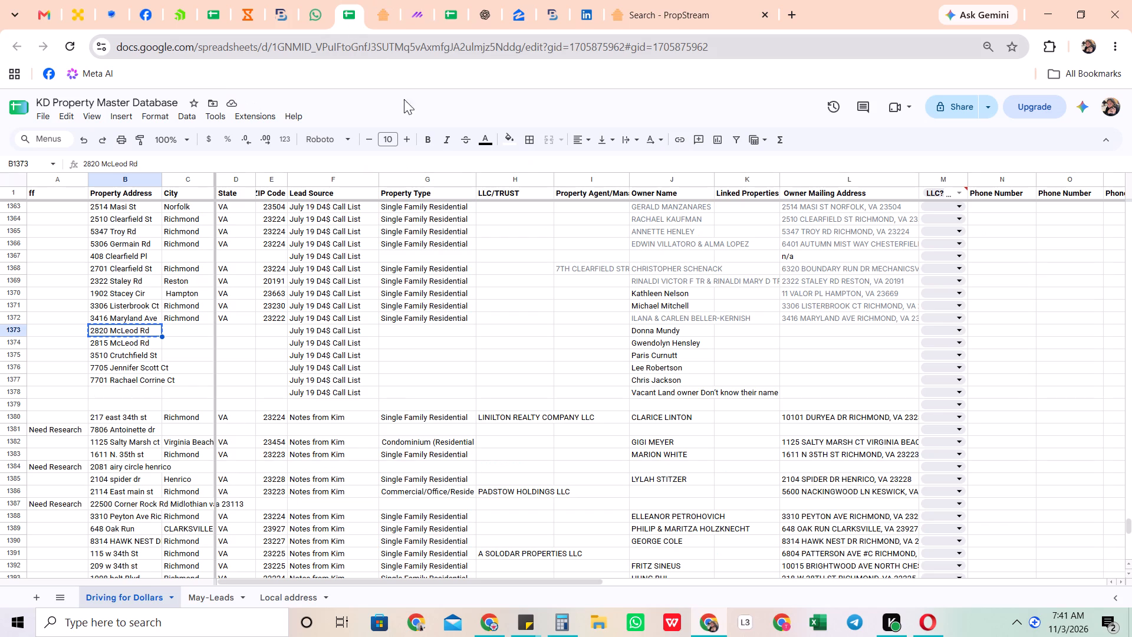
pyautogui.click(825, 333)
pyautogui.hotkey('ctrl', 'v')
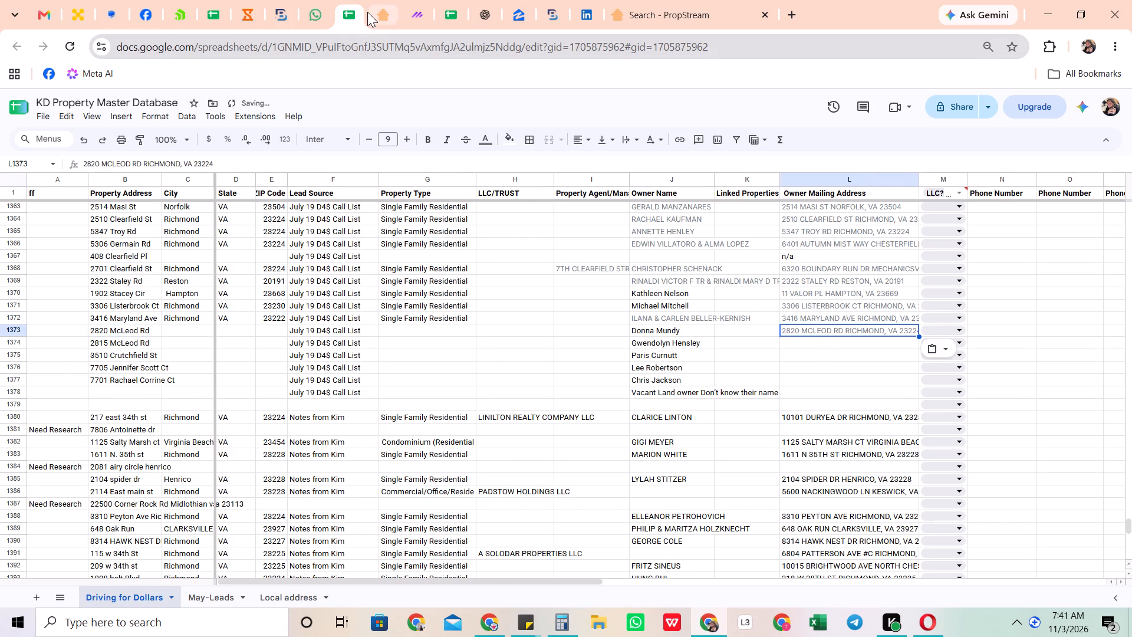
# Copy the Mailing Care of Name from the PropStream record into the Owner Name cell of row 1373, replacing the existing name.
pyautogui.click(381, 14)
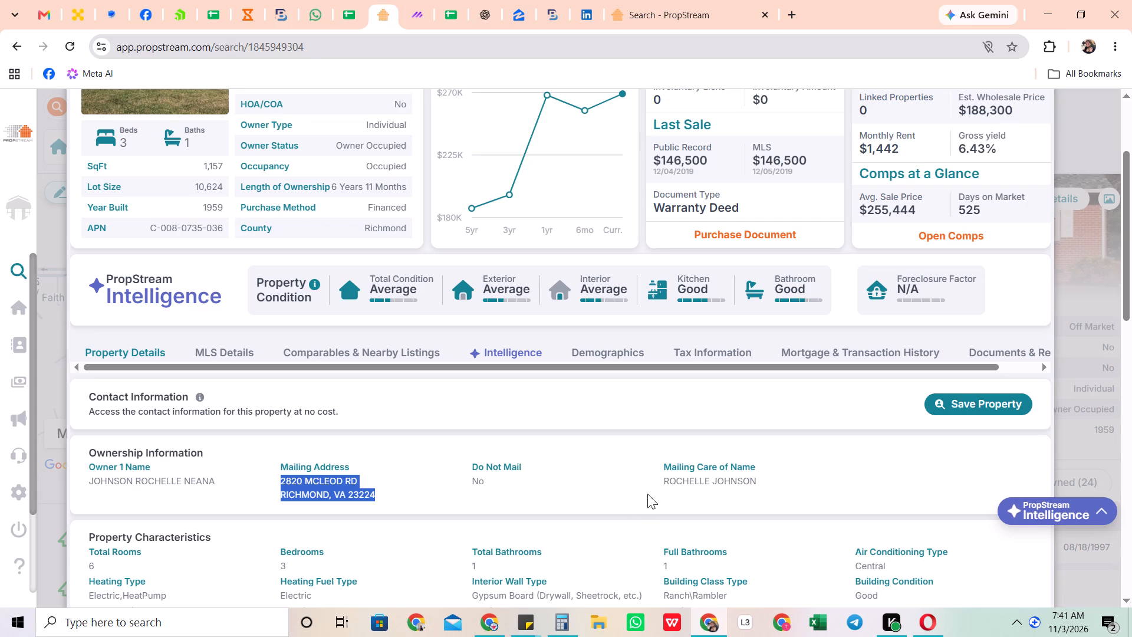
pyautogui.moveTo(657, 482); pyautogui.dragTo(788, 491)
pyautogui.hotkey('ctrl', 'c')
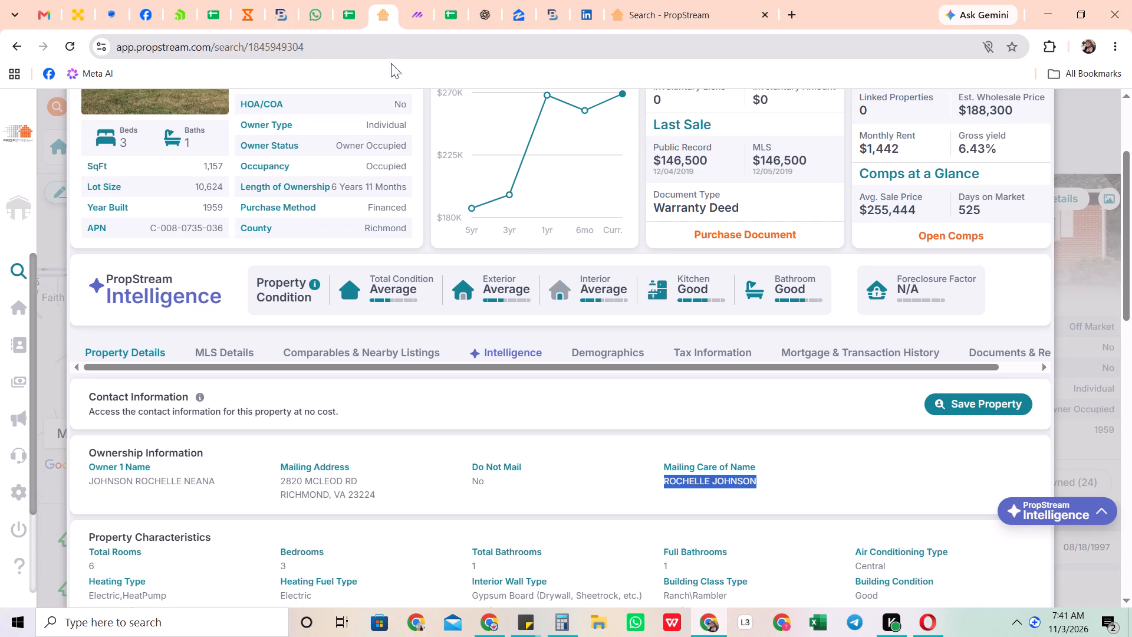
pyautogui.click(356, 10)
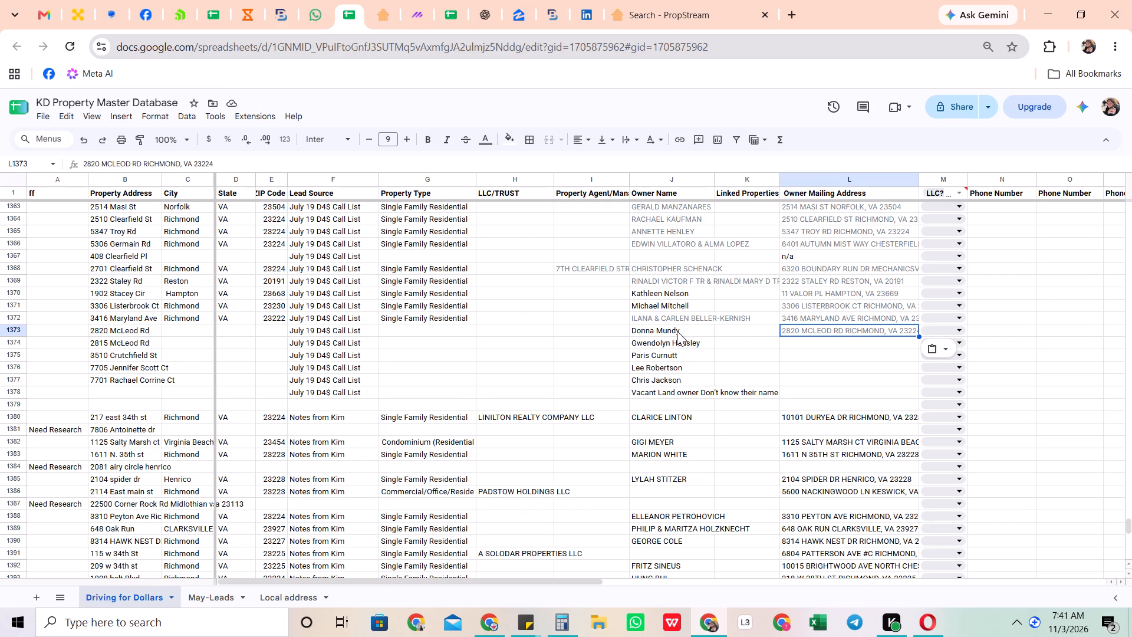
pyautogui.click(673, 330)
pyautogui.hotkey('ctrl', 'v')
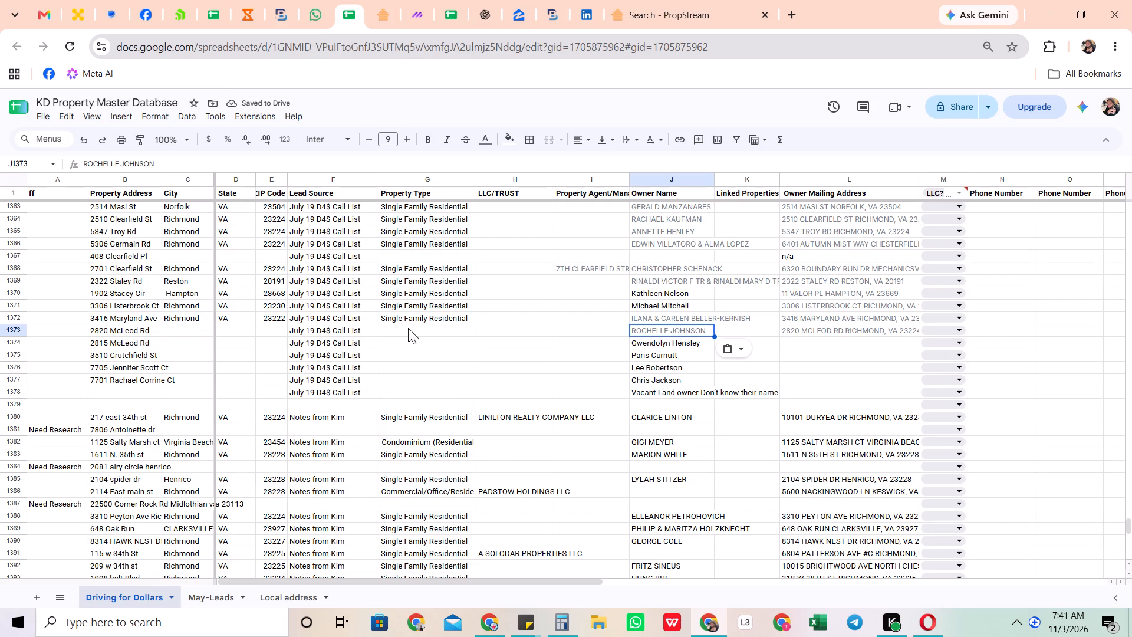
# Fill row 1373 with the property type Single Family Residential and the ZIP code 23224 copied from the PropStream record's heading.
pyautogui.click(379, 15)
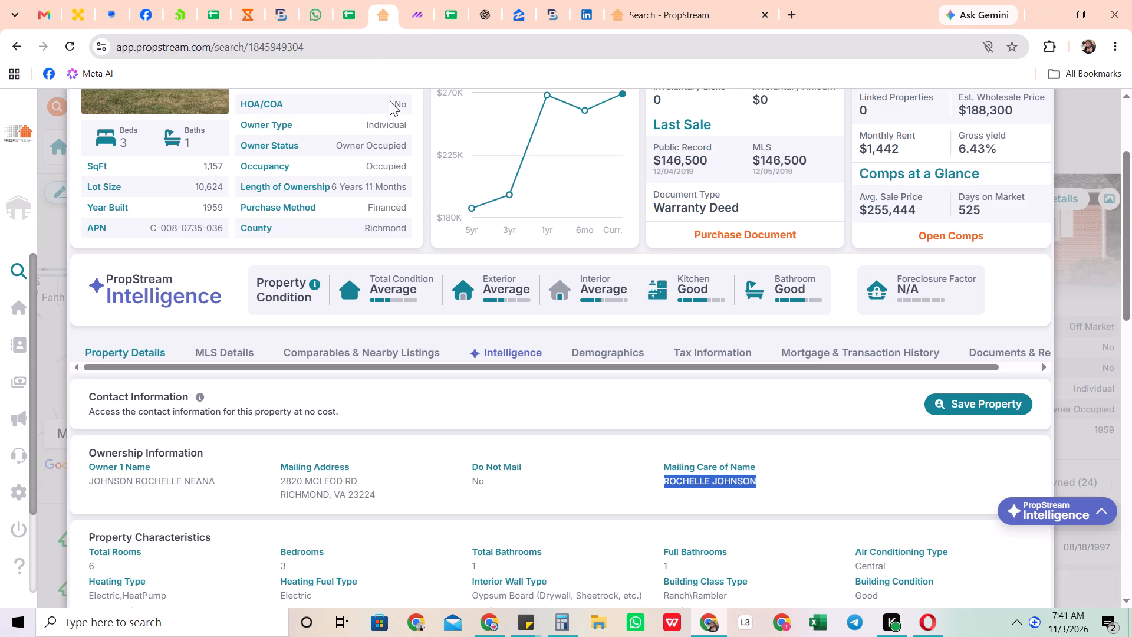
pyautogui.scroll(2, 463, 301)
pyautogui.scroll(-2, 473, 314)
pyautogui.scroll(2, 481, 321)
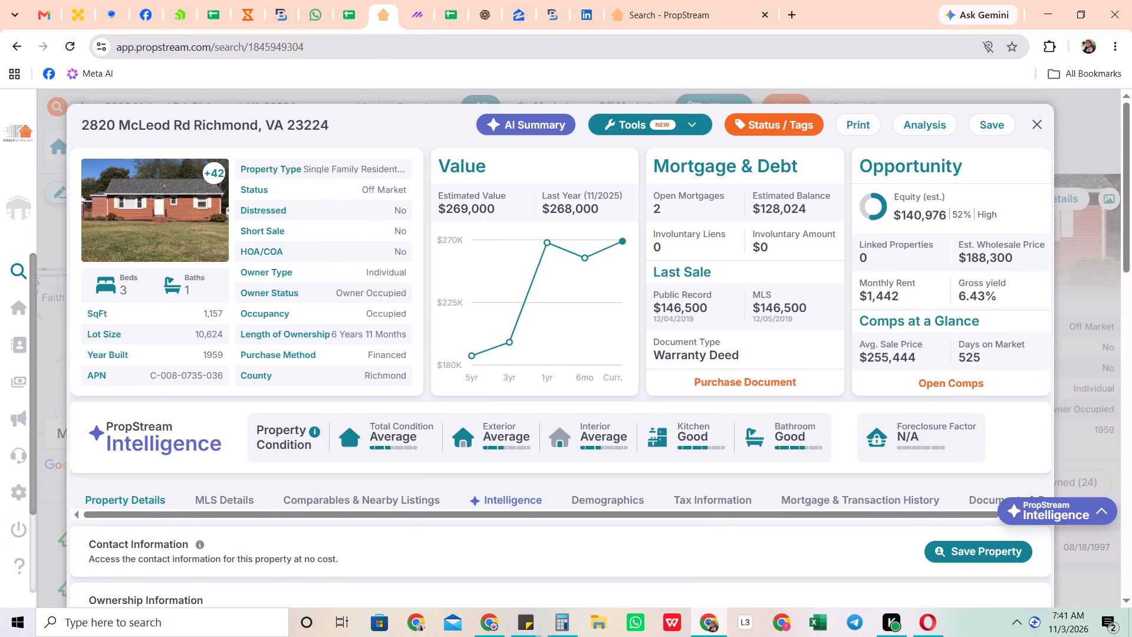
pyautogui.scroll(-1, 393, 441)
pyautogui.scroll(2, 544, 429)
pyautogui.moveTo(285, 122); pyautogui.dragTo(290, 123)
pyautogui.moveTo(290, 123); pyautogui.dragTo(349, 127)
pyautogui.hotkey('ctrl', 'c')
pyautogui.click(348, 12)
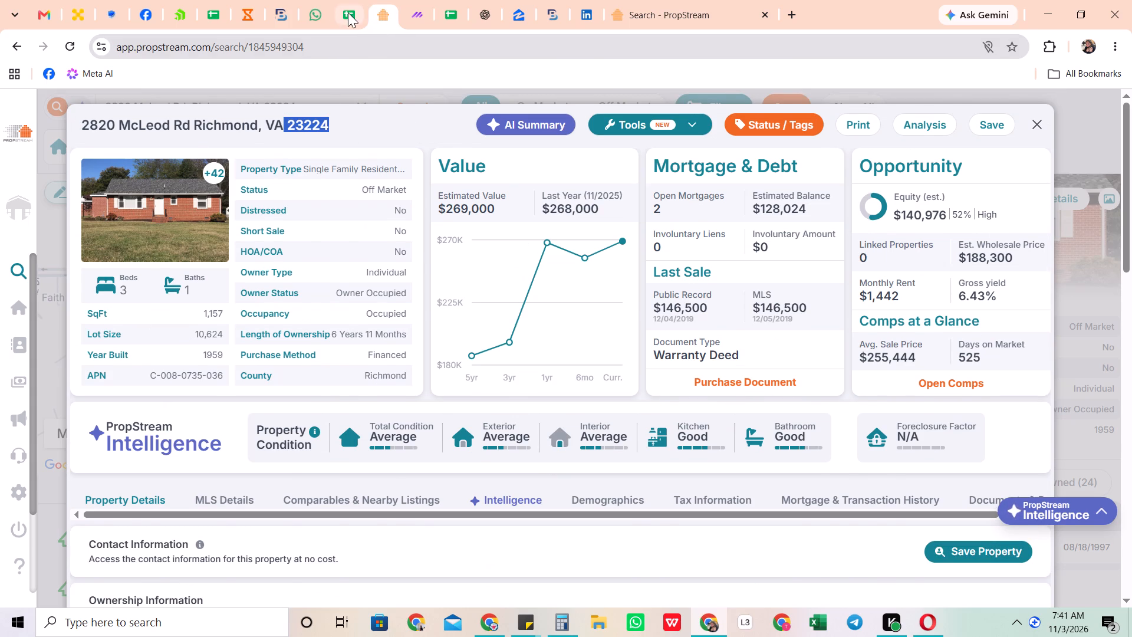
pyautogui.click(400, 330)
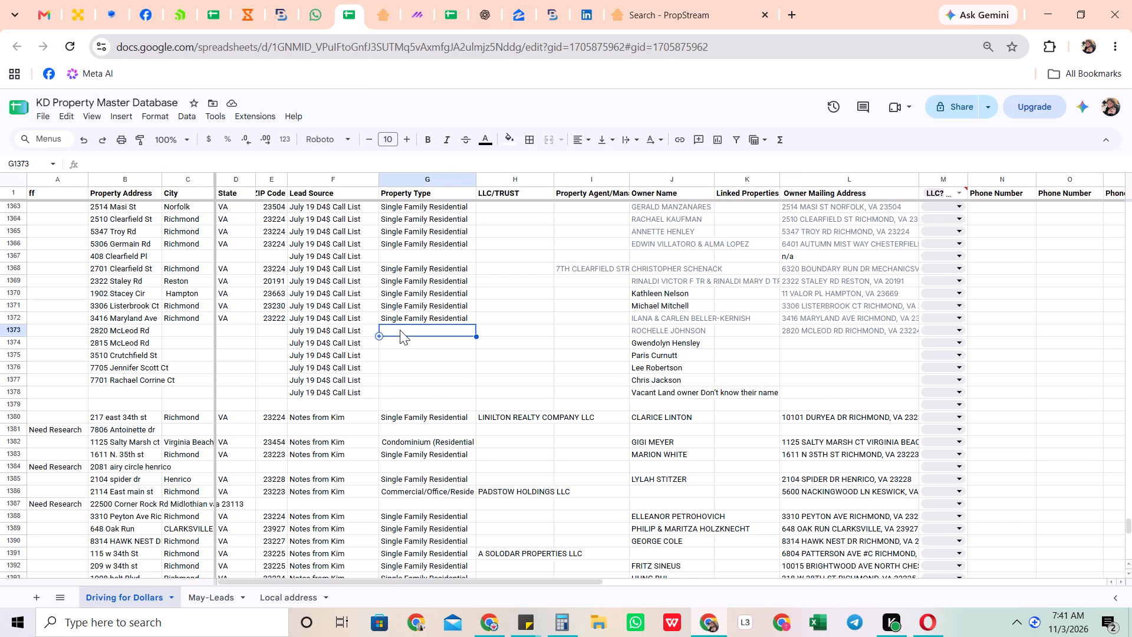
pyautogui.hotkey('shift', 's')
pyautogui.click(275, 331)
pyautogui.click(275, 331)
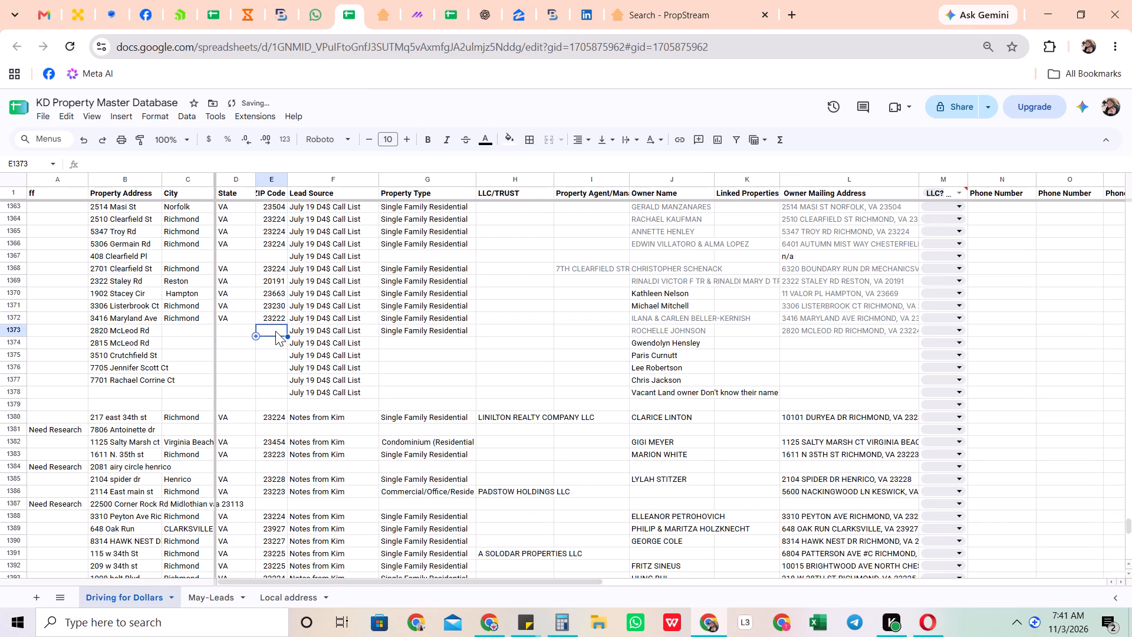
pyautogui.hotkey('ctrl', 'v')
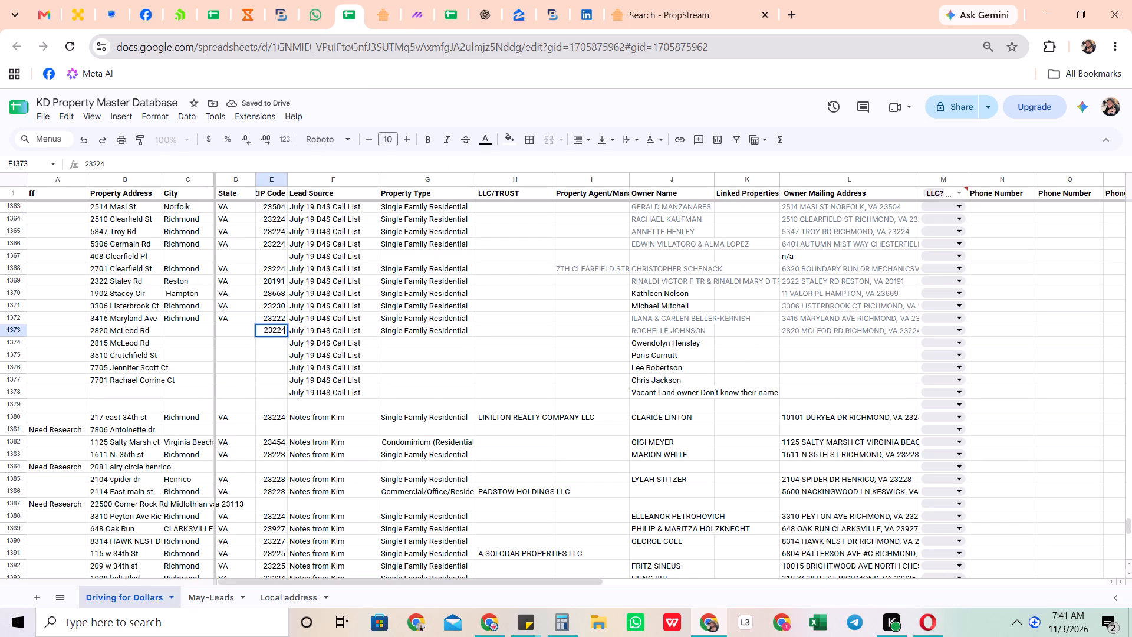
# Enter VA as the State in row 1373 and fill its City with Richmond, copied from the row above.
pyautogui.click(232, 337)
pyautogui.hotkey('shift', 'v')
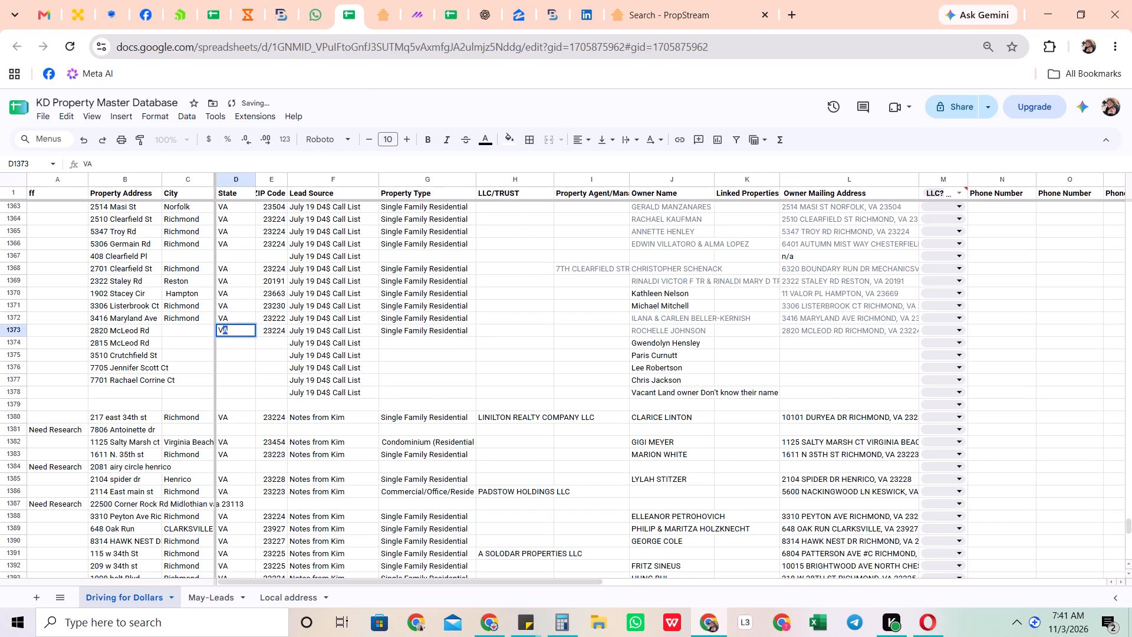
pyautogui.click(391, 19)
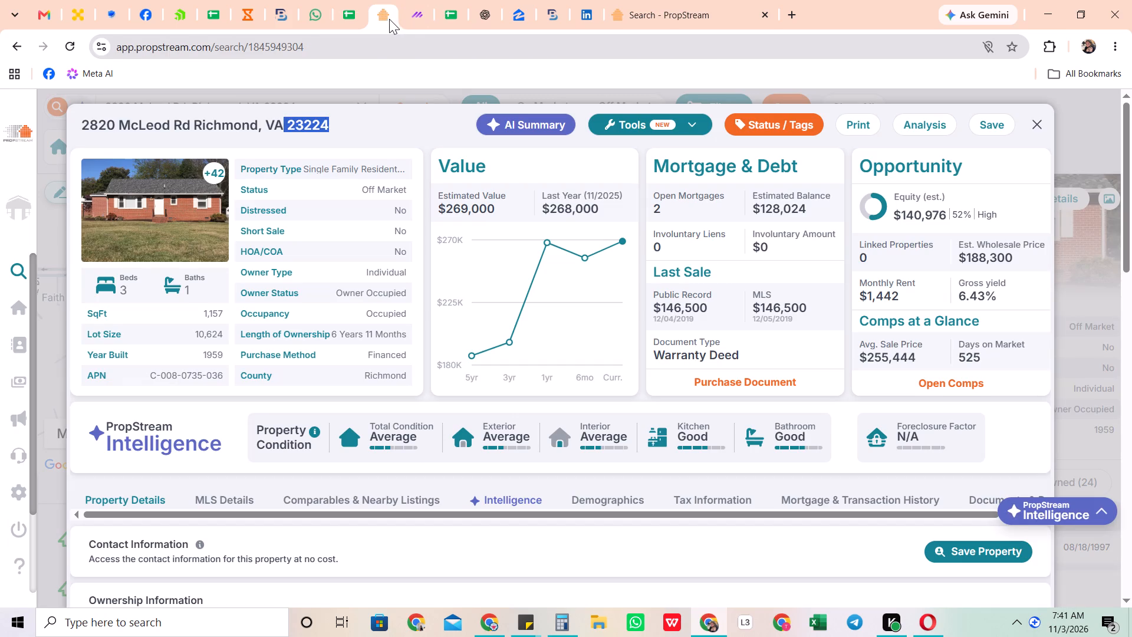
pyautogui.click(353, 14)
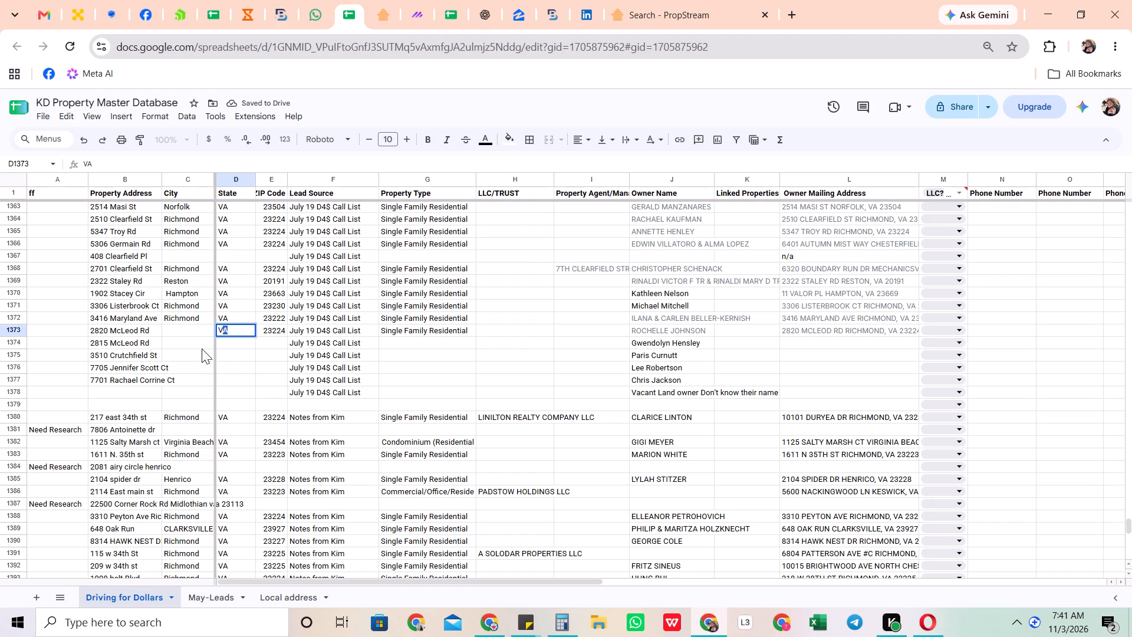
pyautogui.click(191, 330)
pyautogui.hotkey('shift', 'r')
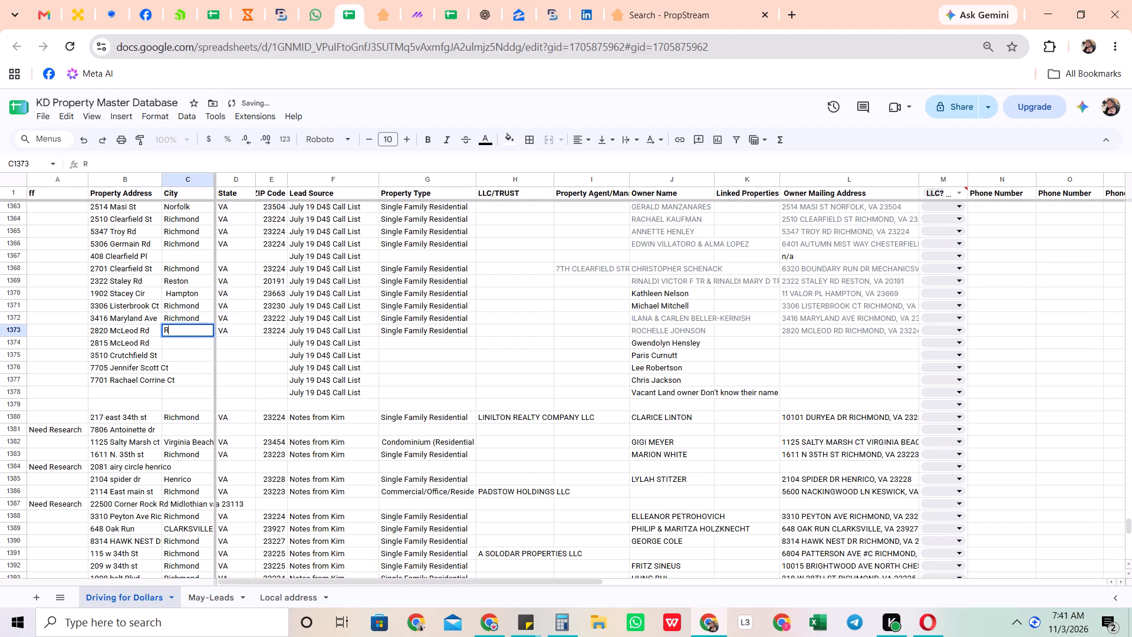
pyautogui.click(198, 321)
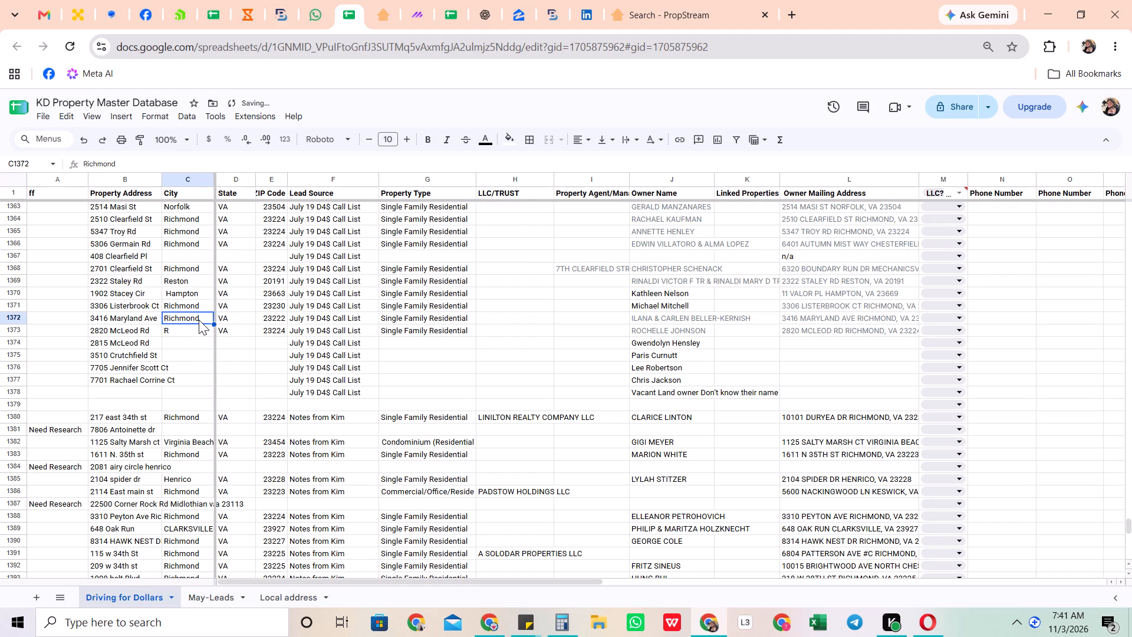
pyautogui.hotkey('ctrl', 'c')
pyautogui.click(199, 329)
pyautogui.hotkey('ctrl', 'v')
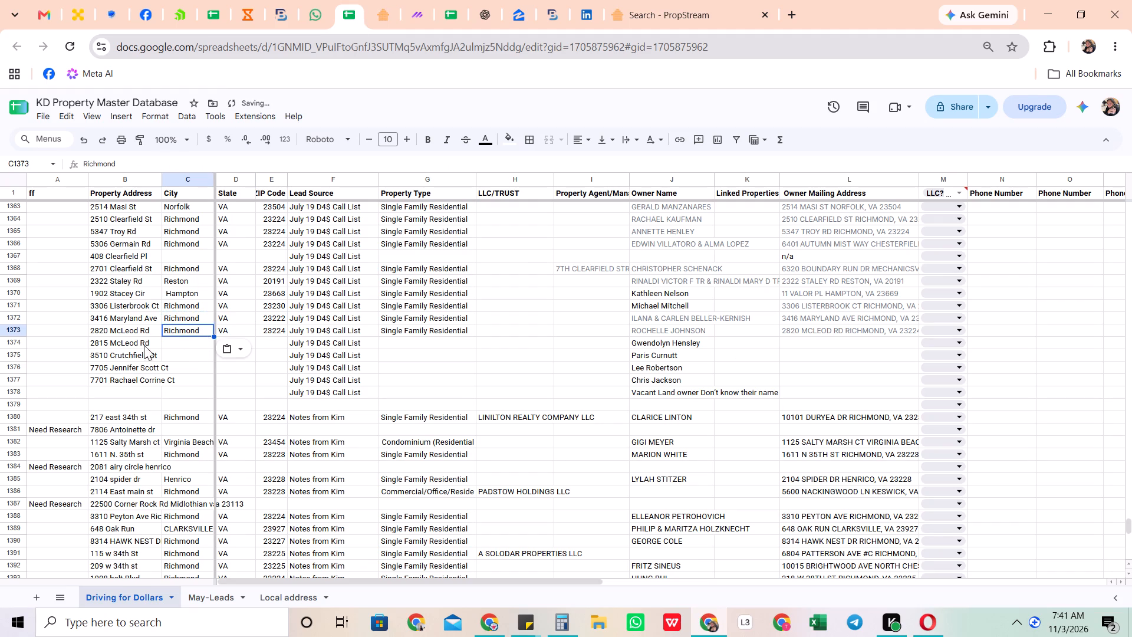
# Look up the property address from row 1374 in PropStream, replacing the previous search, and open the matching Richmond property's full record.
pyautogui.click(123, 347)
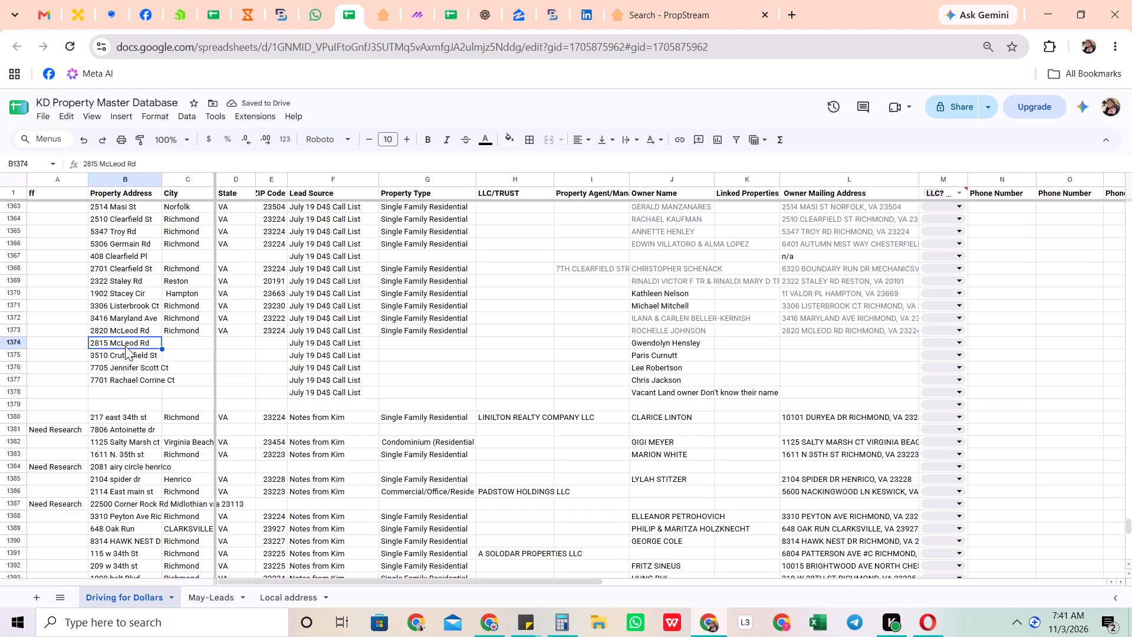
pyautogui.hotkey('ctrl', 'c')
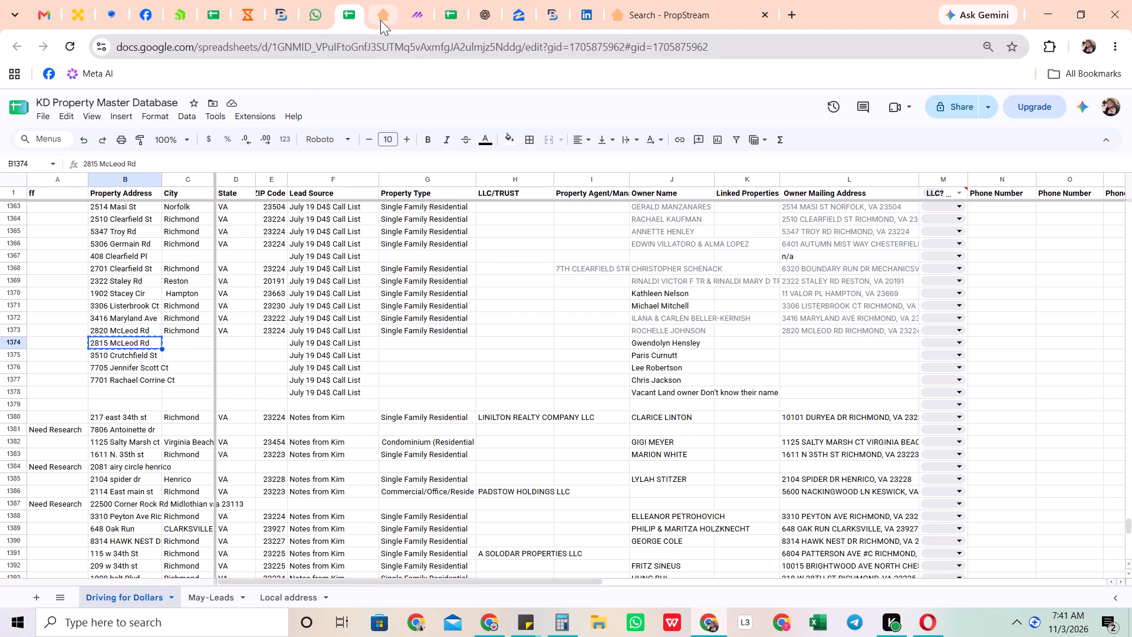
pyautogui.click(380, 20)
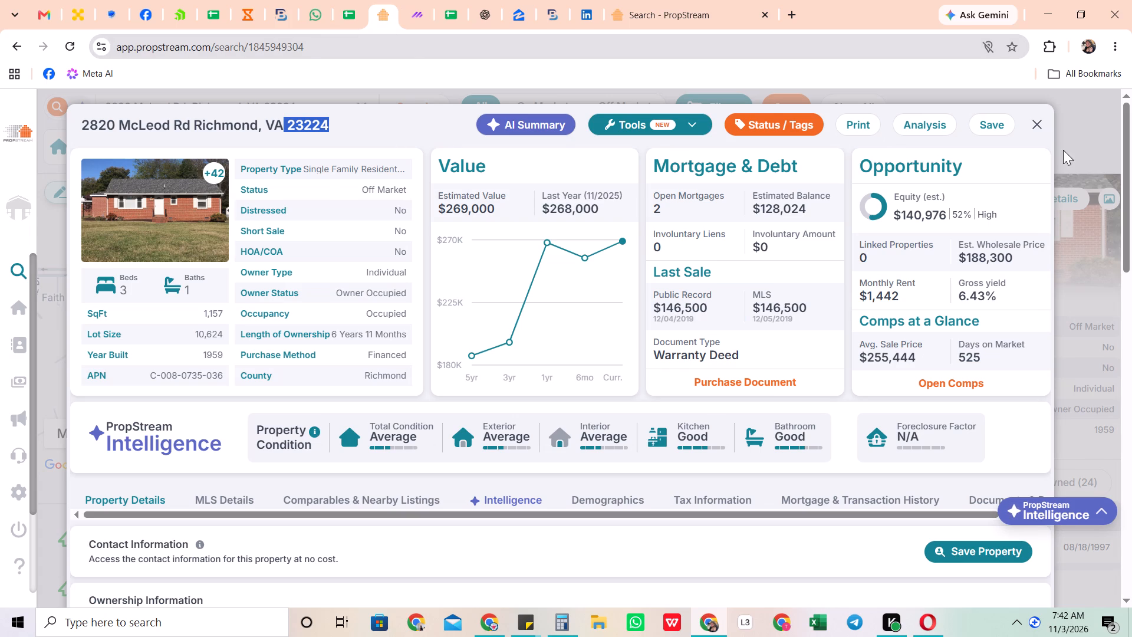
pyautogui.click(1032, 127)
pyautogui.click(358, 110)
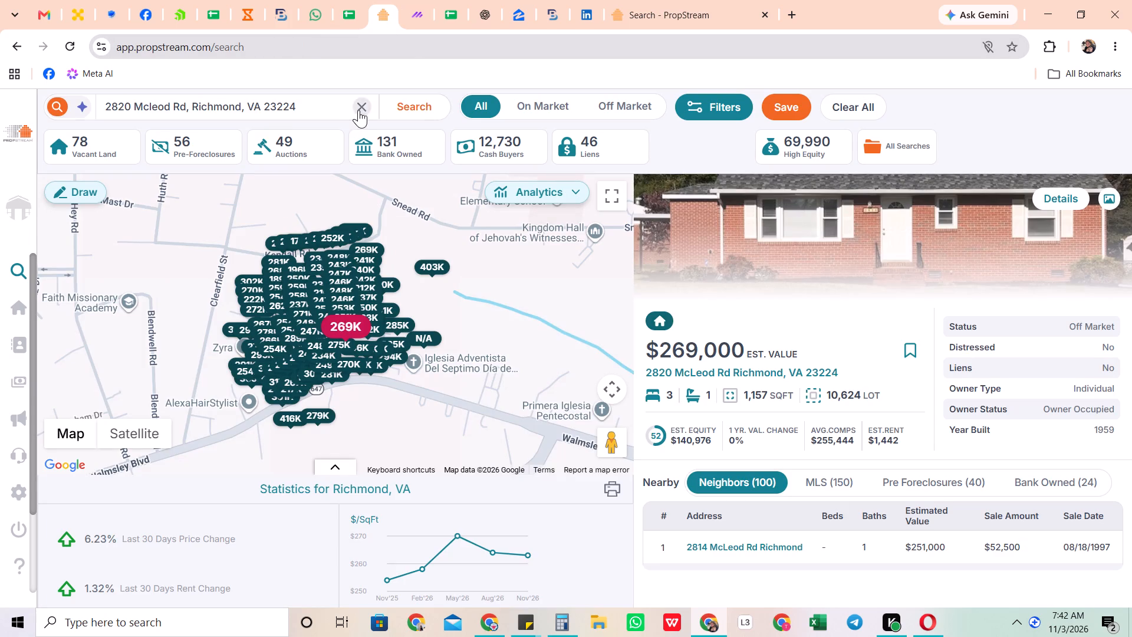
pyautogui.click(308, 109)
pyautogui.hotkey('ctrl', 'v')
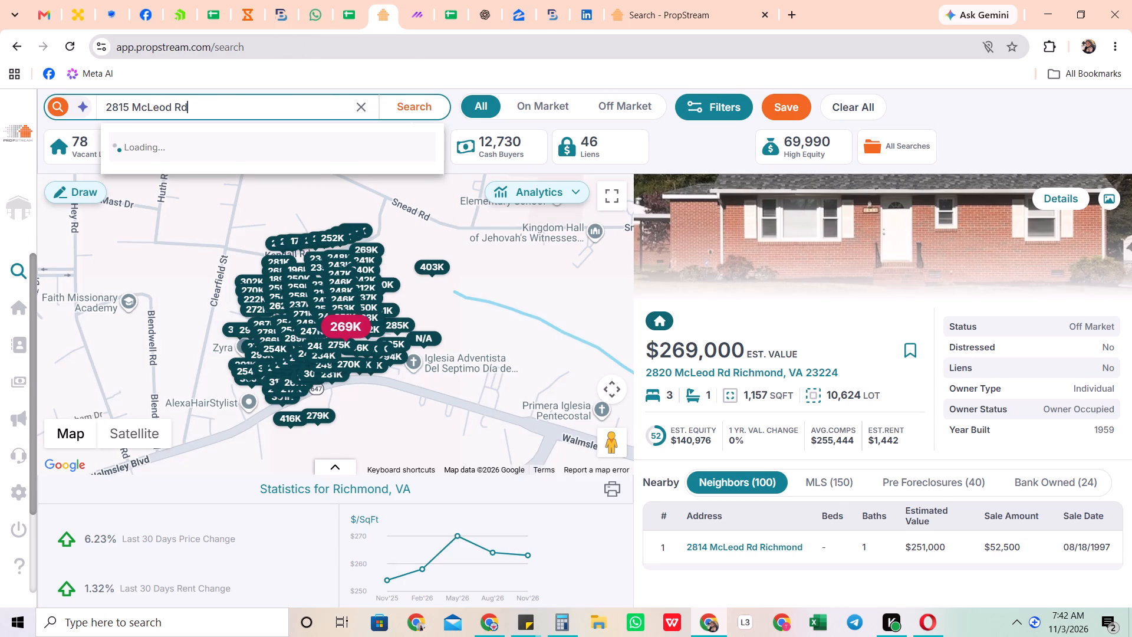
pyautogui.click(310, 147)
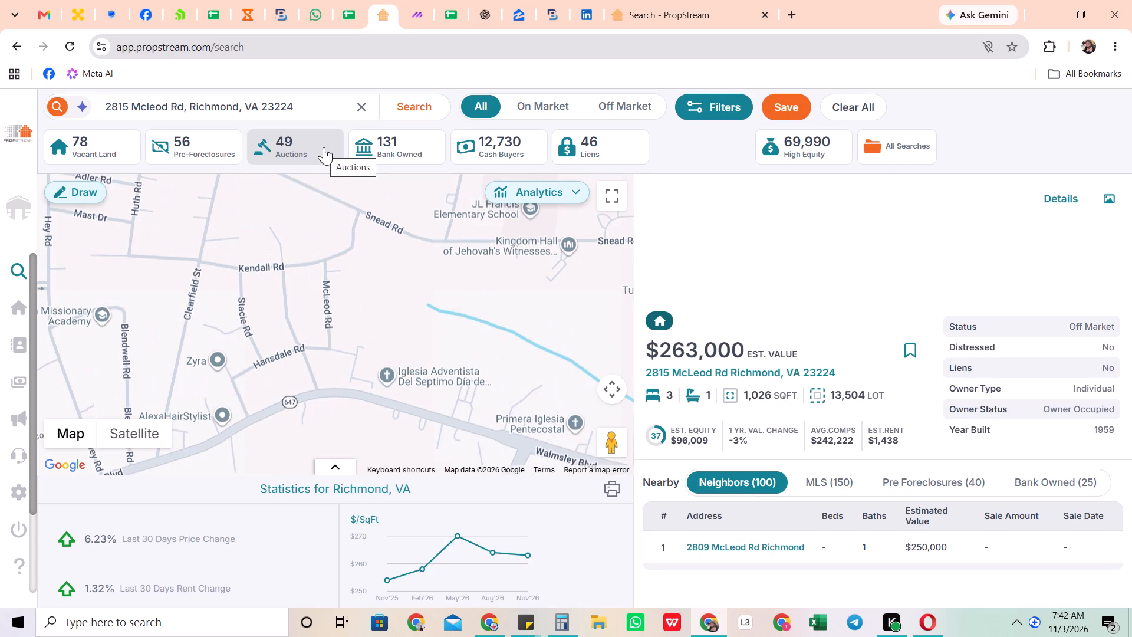
pyautogui.click(676, 375)
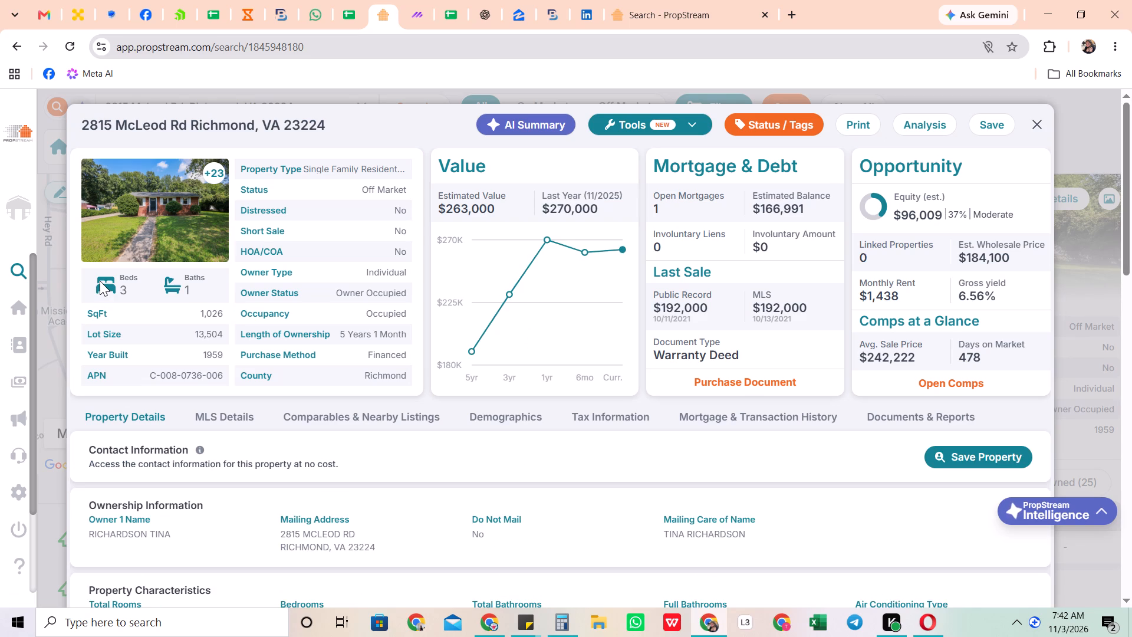
# Copy the owner's mailing address from the property record into the Owner Mailing Address cell of row 1374.
pyautogui.scroll(-1, 489, 415)
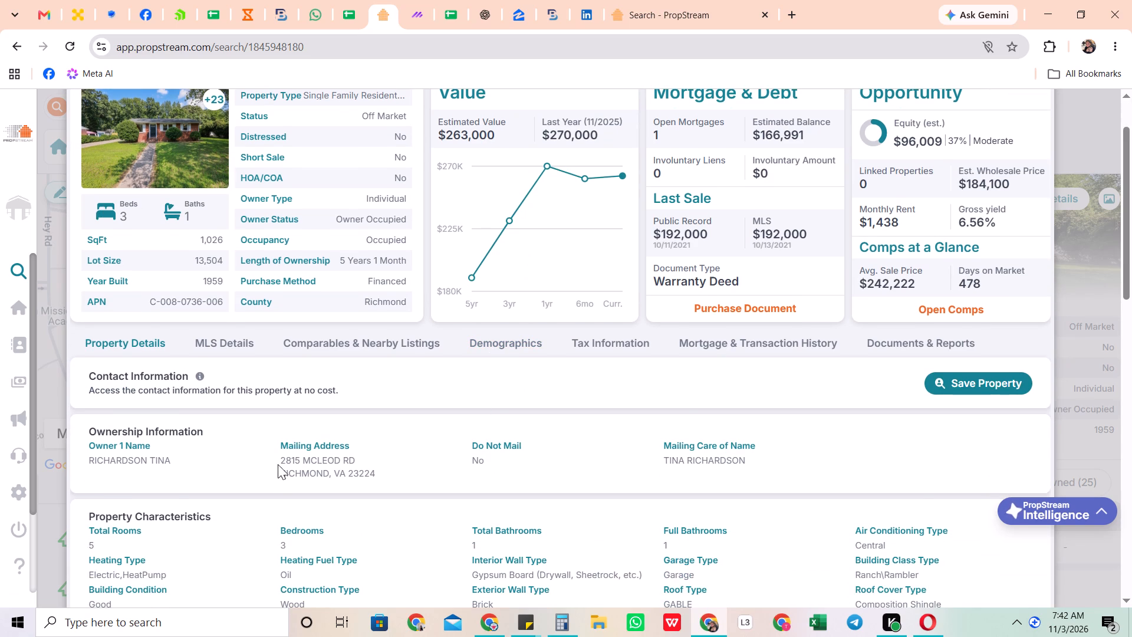
pyautogui.moveTo(281, 459); pyautogui.dragTo(396, 479)
pyautogui.hotkey('ctrl', 'c')
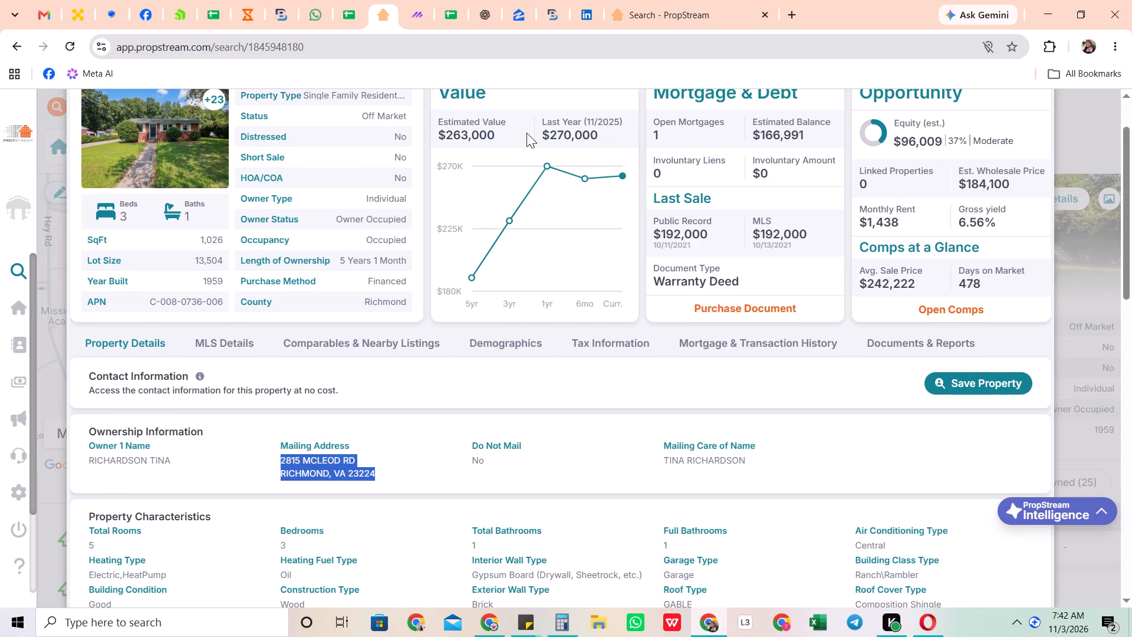
pyautogui.click(356, 15)
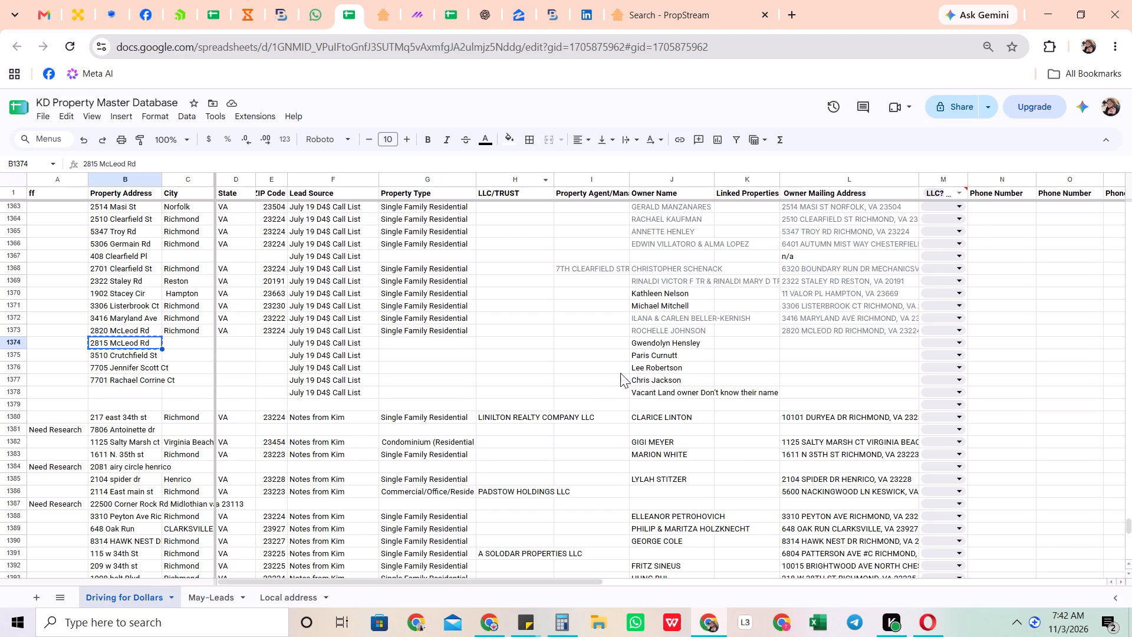
pyautogui.click(788, 344)
pyautogui.hotkey('ctrl', 'v')
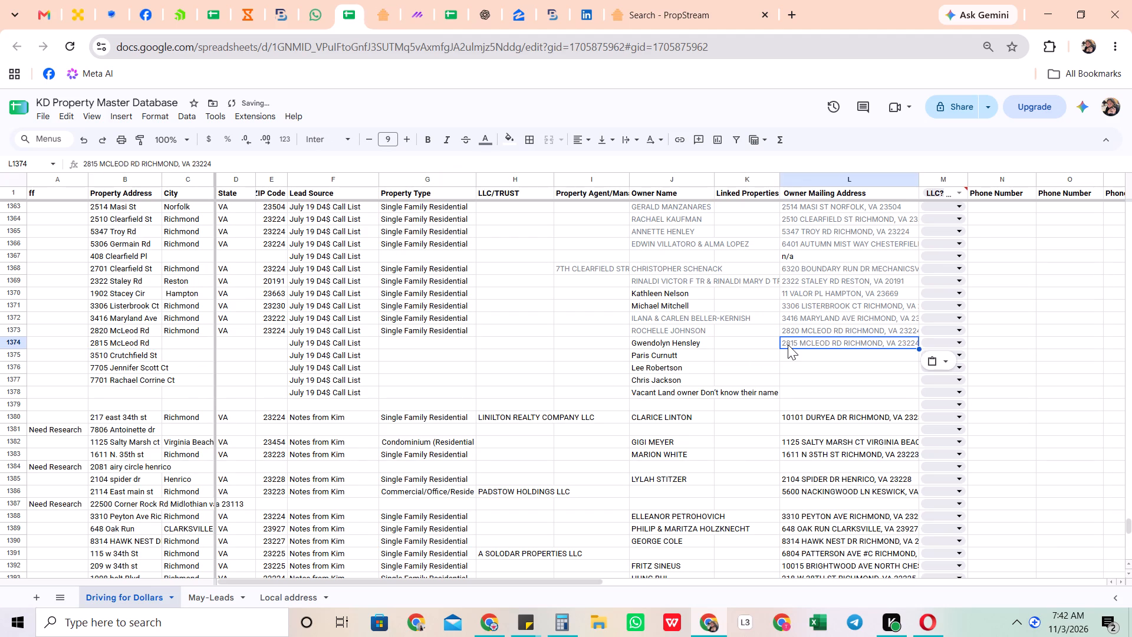
# Copy the Mailing Care of Name from the PropStream record into the Owner Name cell of row 1374, replacing the existing name.
pyautogui.click(381, 17)
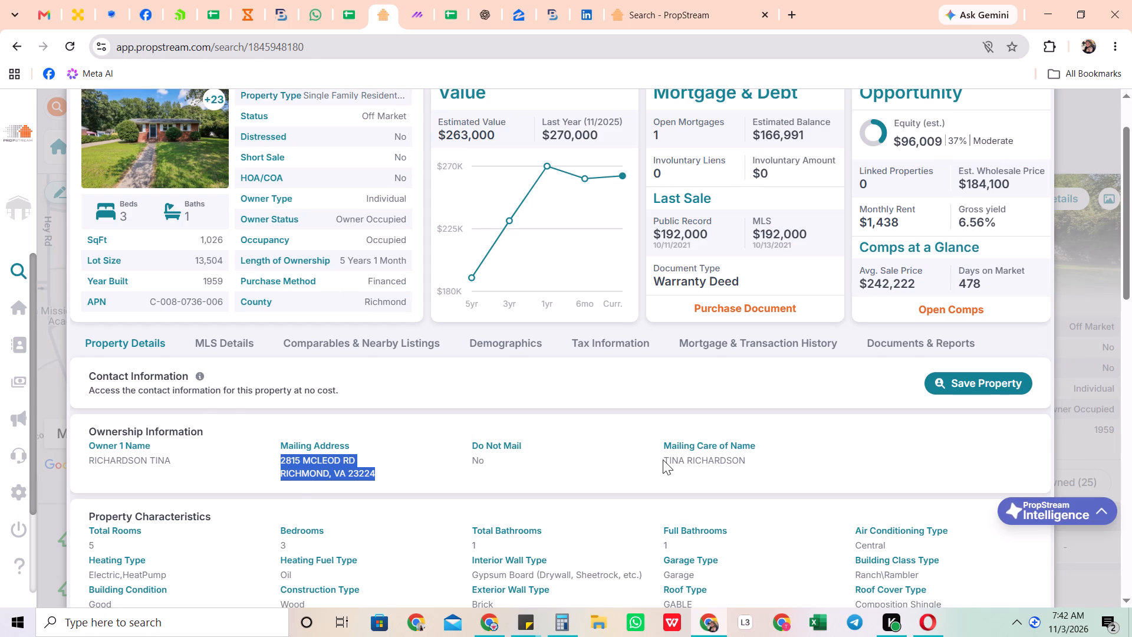
pyautogui.moveTo(663, 459); pyautogui.dragTo(773, 459)
pyautogui.hotkey('ctrl', 'c')
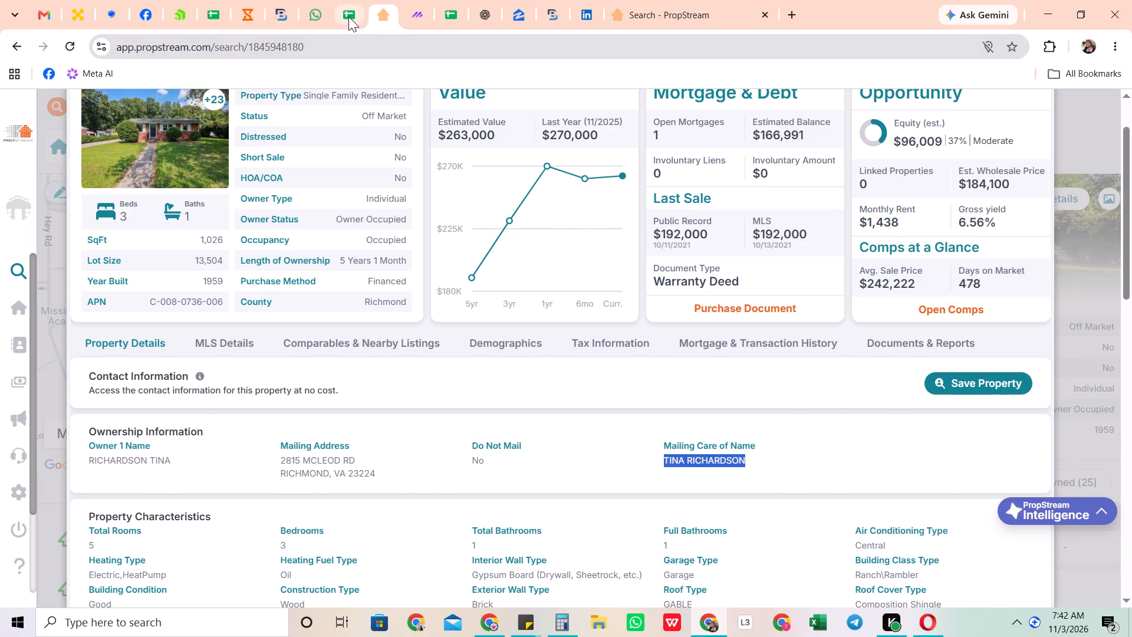
pyautogui.click(348, 17)
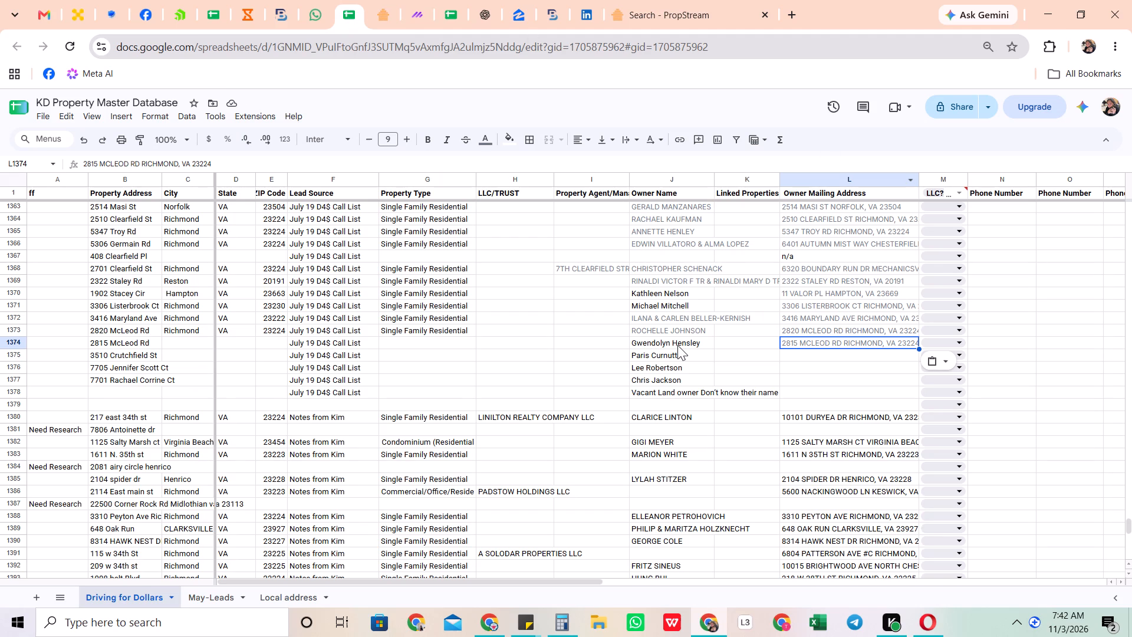
pyautogui.click(677, 345)
pyautogui.hotkey('ctrl', 'v')
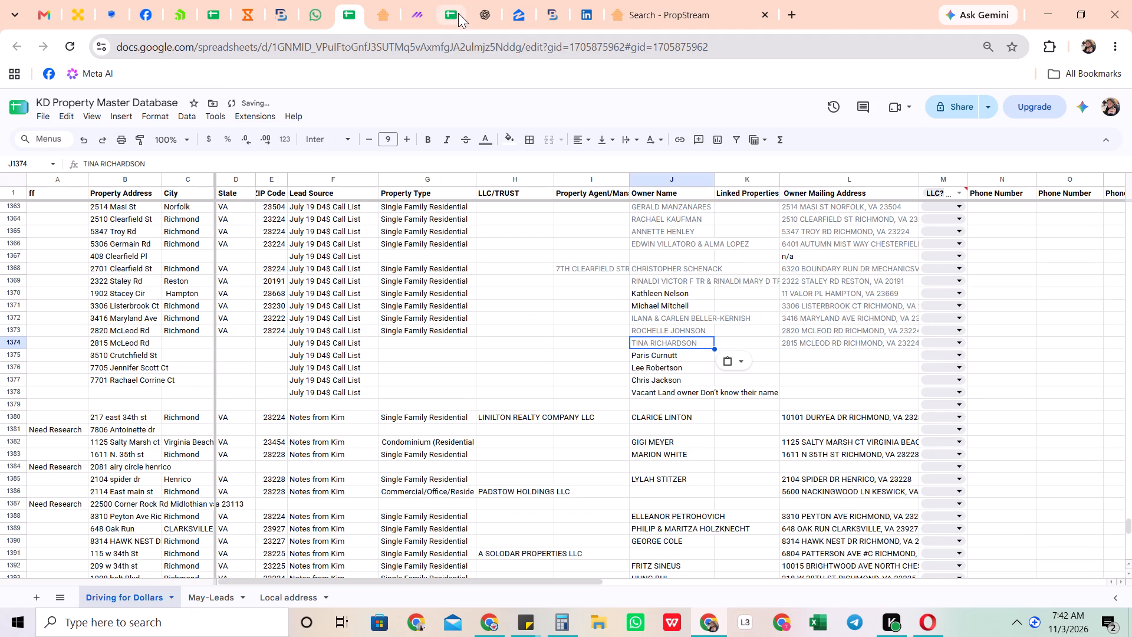
# Enter Single Family Residential as the Property Type in row 1374 and fill its ZIP Code with 23224, copied from the row above.
pyautogui.click(384, 18)
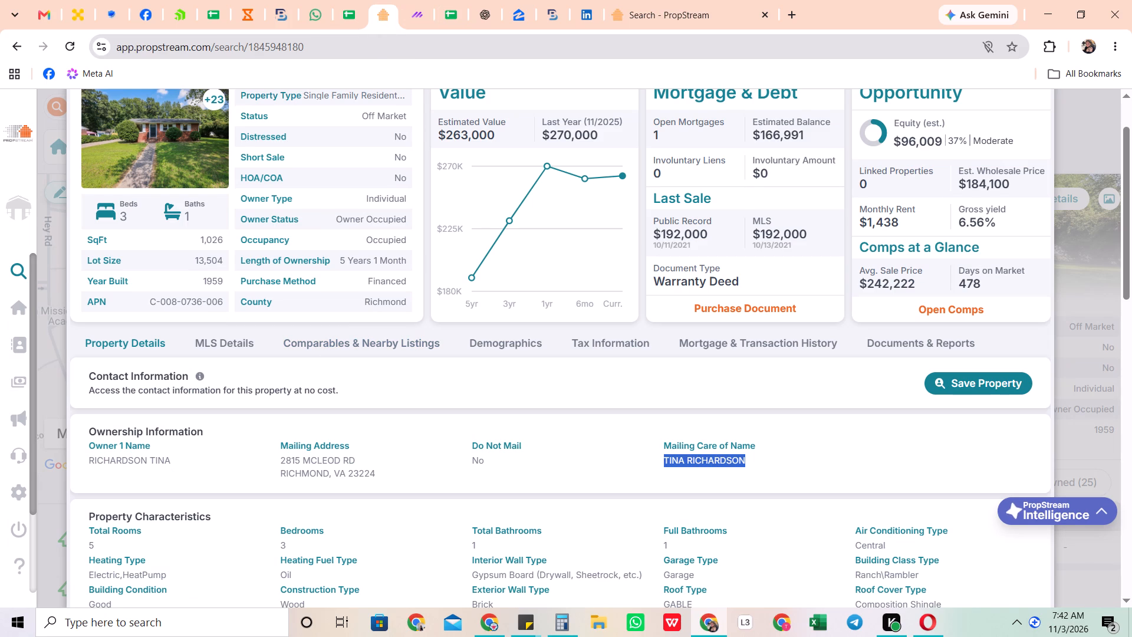
pyautogui.scroll(3, 378, 307)
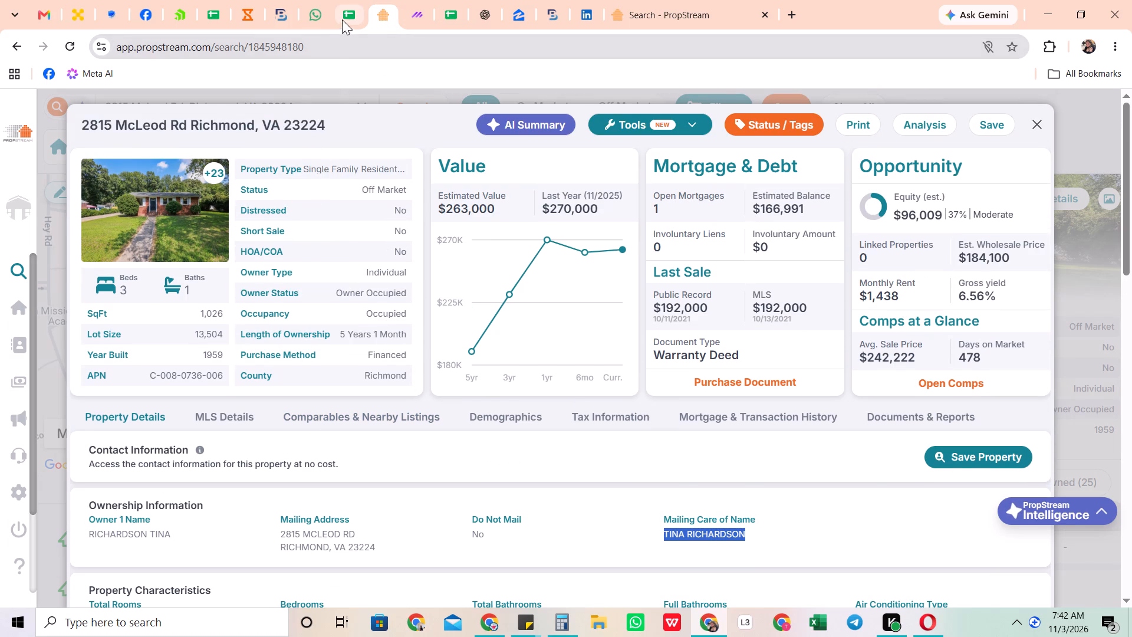
pyautogui.click(345, 18)
pyautogui.click(407, 343)
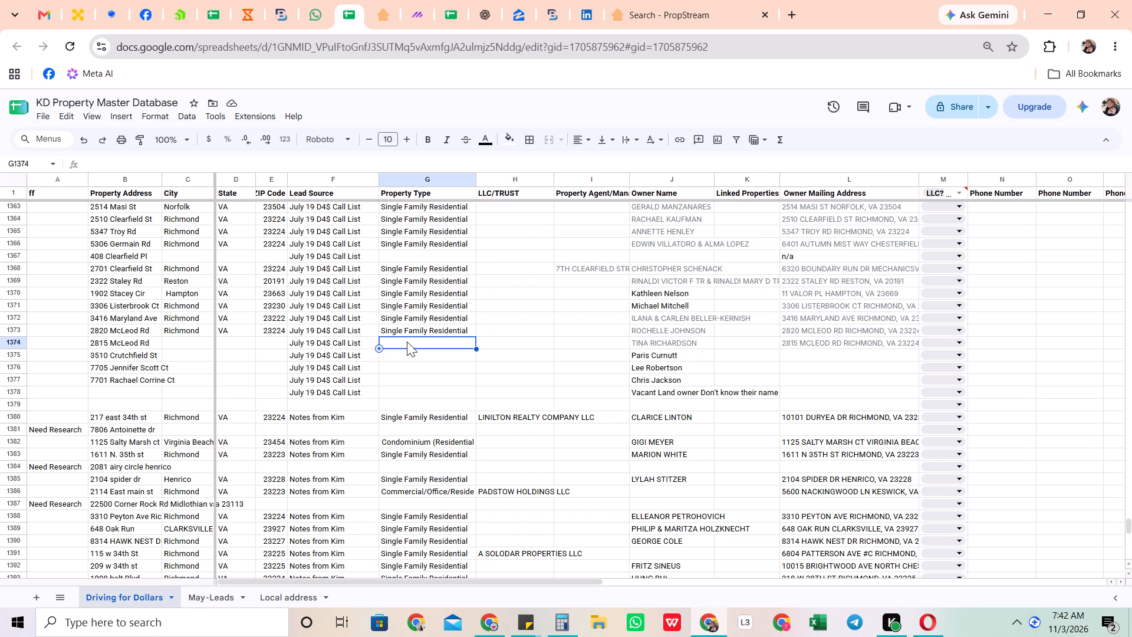
pyautogui.hotkey('shift', 's')
pyautogui.click(268, 343)
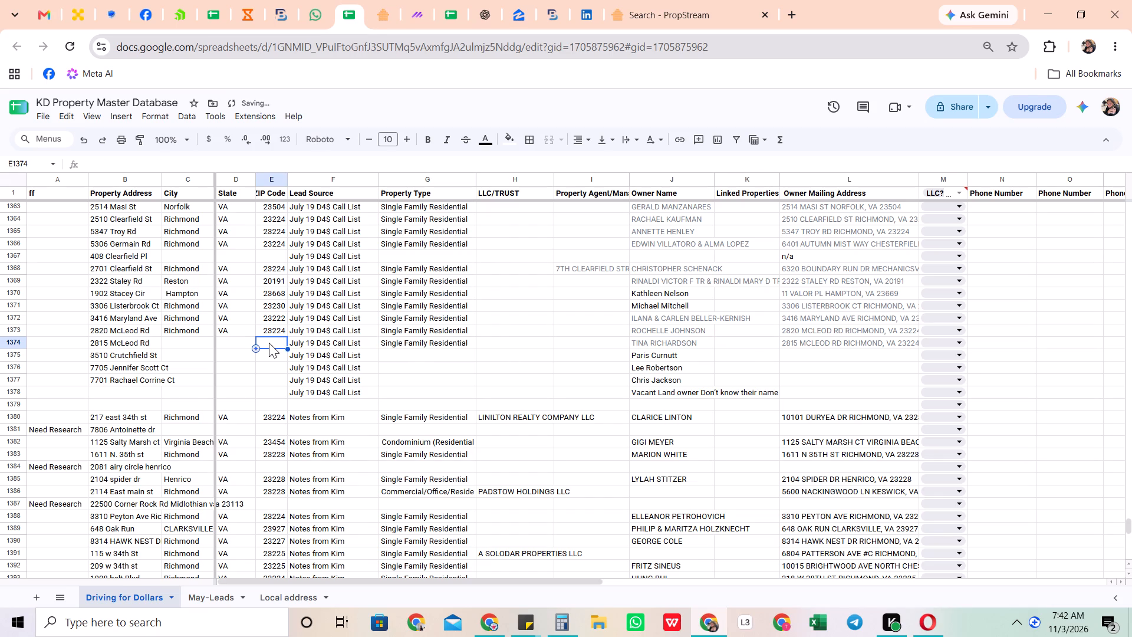
pyautogui.click(274, 331)
pyautogui.hotkey('ctrl', 'c')
pyautogui.click(275, 340)
pyautogui.hotkey('ctrl', 'v')
# Enter VA as the State in row 1374 and fill its City with Richmond, copied from the row above.
pyautogui.click(243, 344)
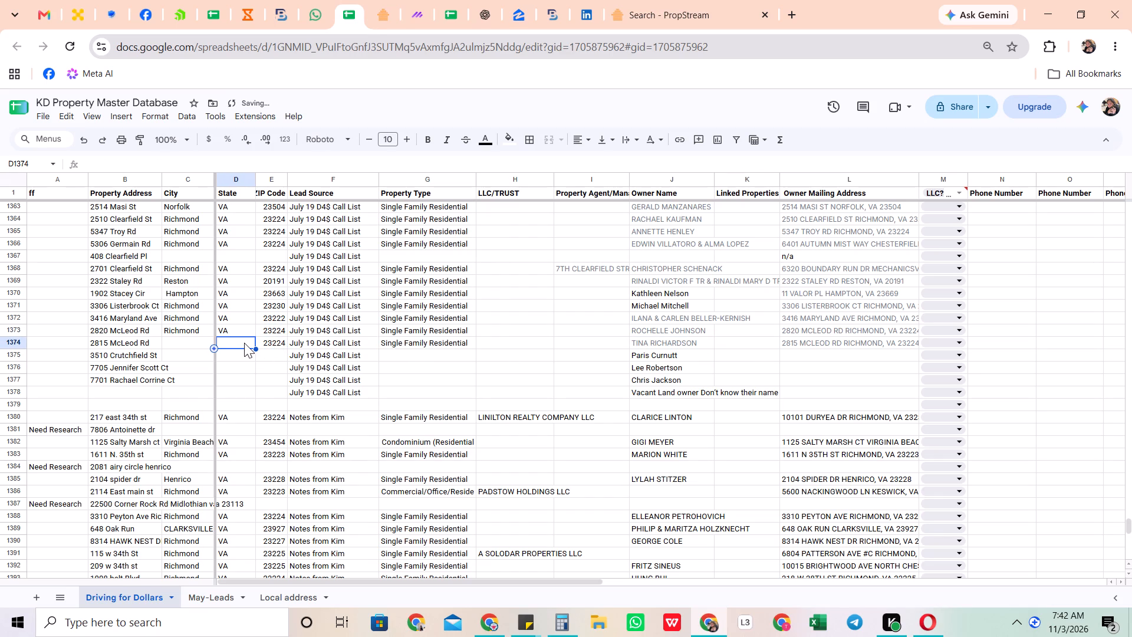
pyautogui.hotkey('shift', 'v')
pyautogui.click(190, 340)
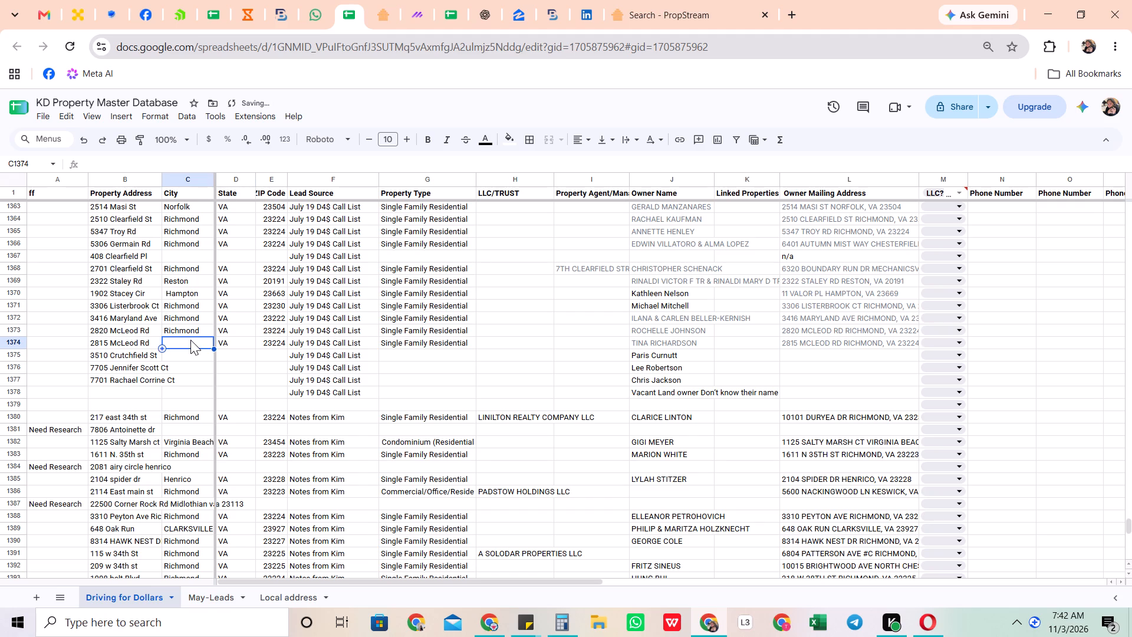
pyautogui.hotkey('shift', 'r')
pyautogui.press('BackSpace')
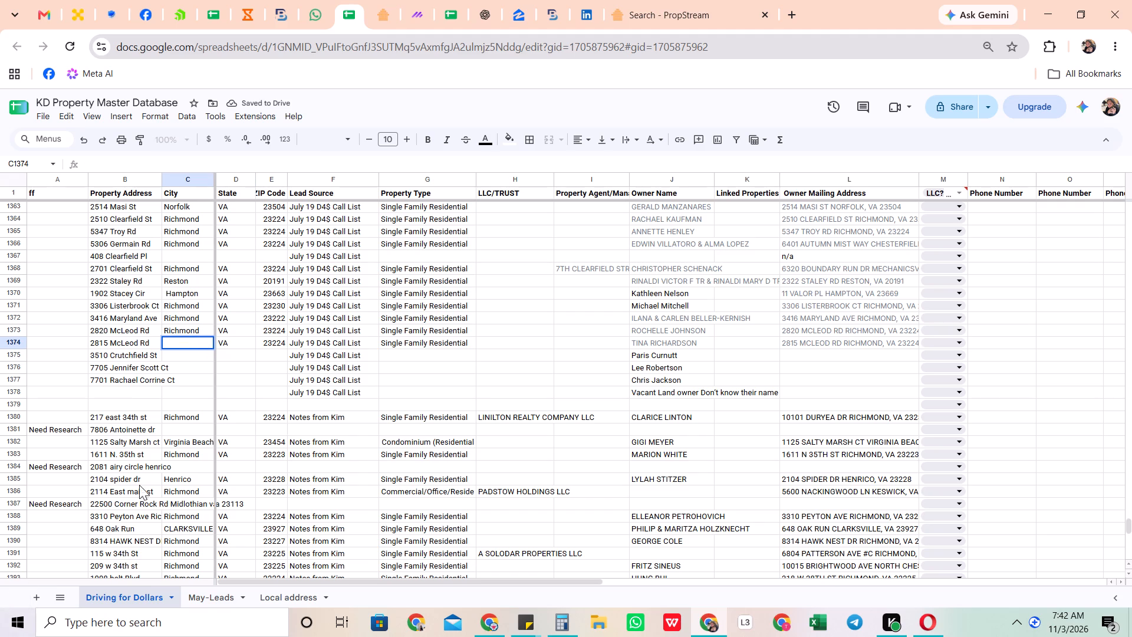
pyautogui.click(186, 330)
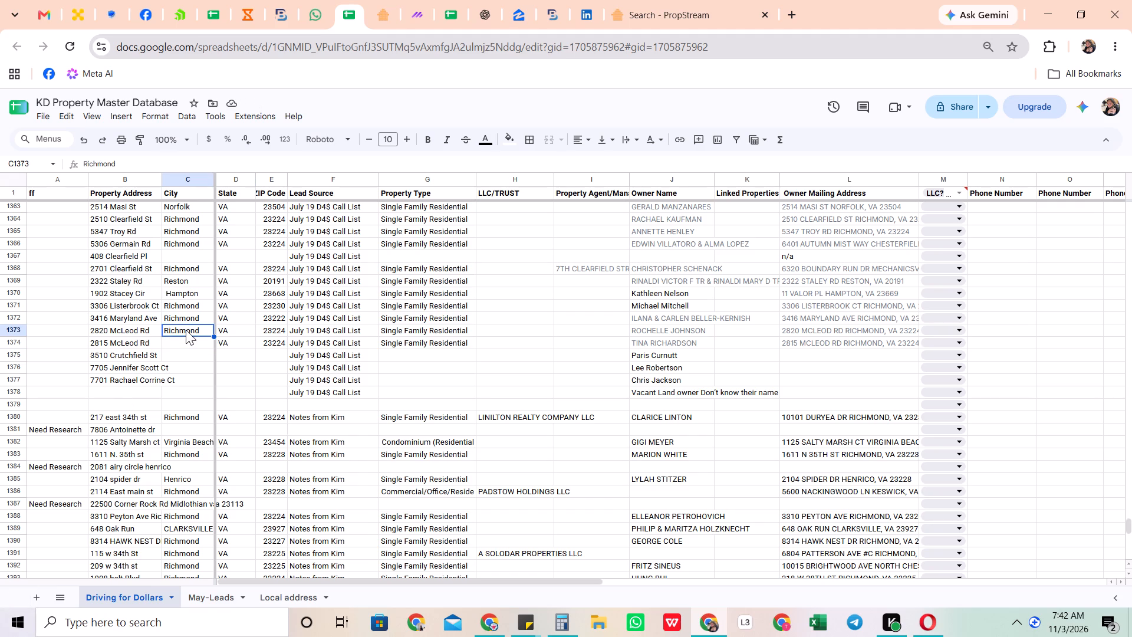
pyautogui.hotkey('ctrl', 'c')
pyautogui.click(194, 349)
pyautogui.hotkey('ctrl', 'v')
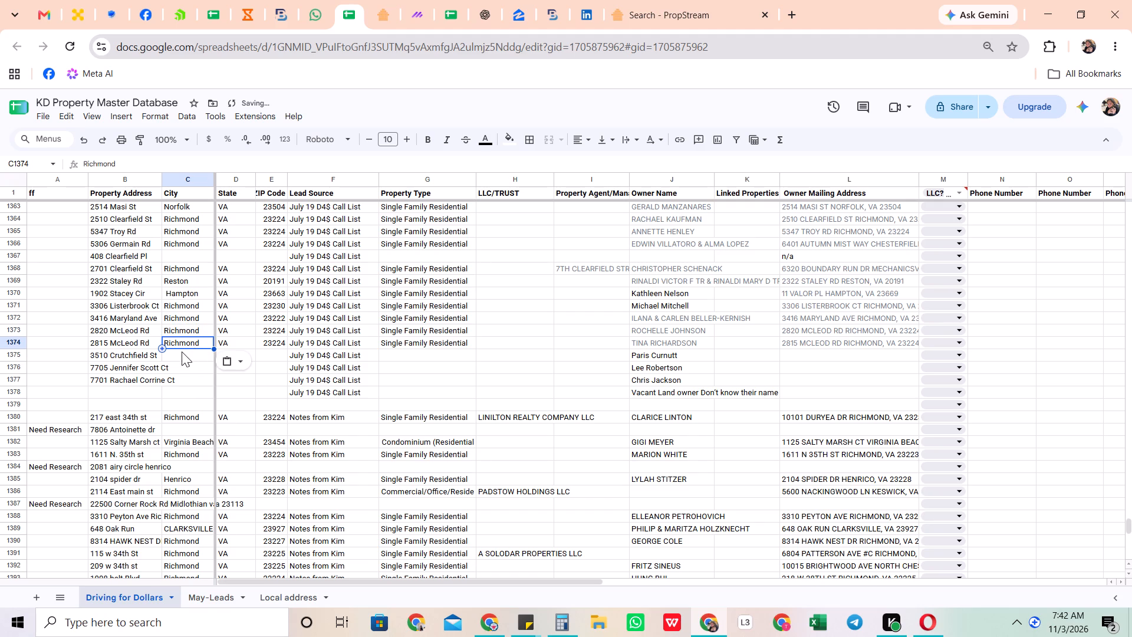
# Look up the property address from row 1375 in PropStream, replacing the previous search, and open the matching Richmond property's full record.
pyautogui.click(123, 359)
pyautogui.hotkey('ctrl', 'c')
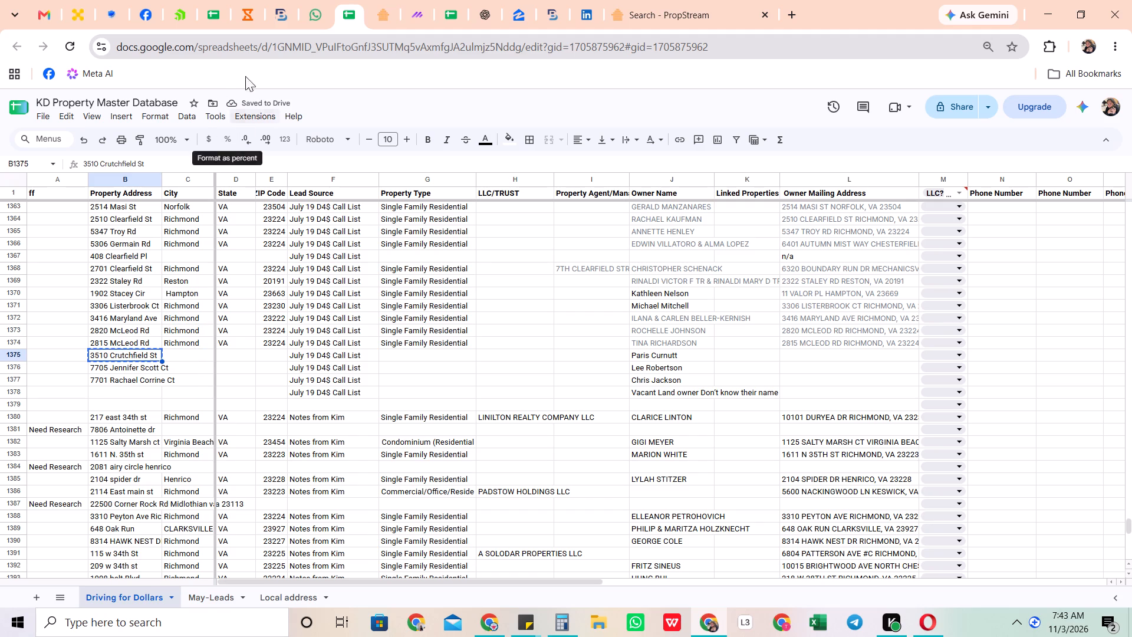
pyautogui.click(380, 15)
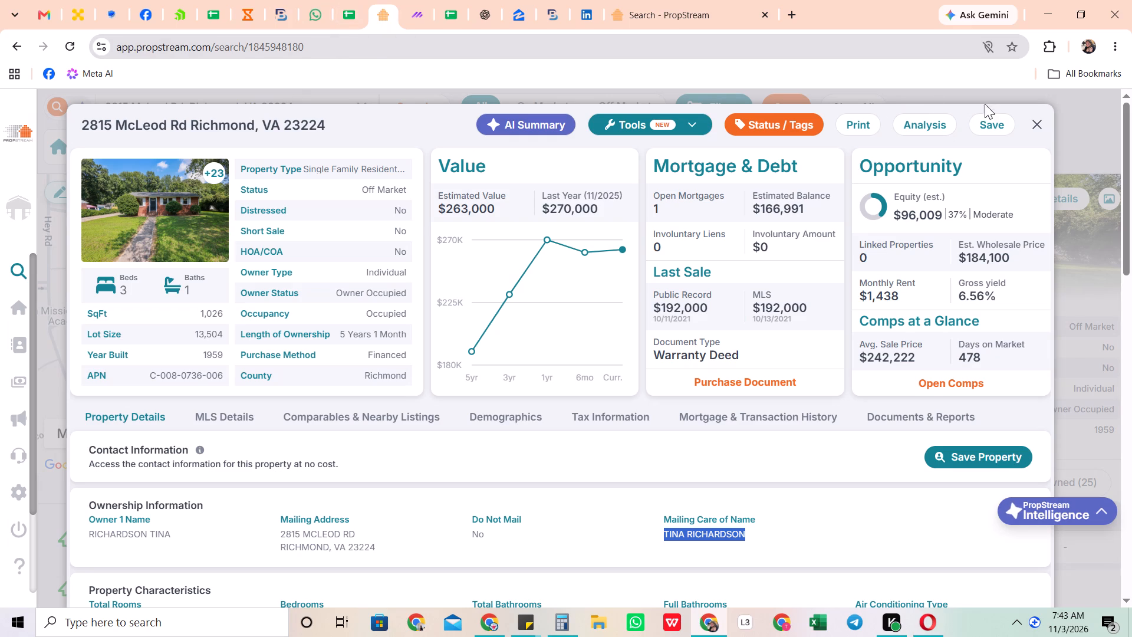
pyautogui.click(1033, 123)
pyautogui.click(361, 106)
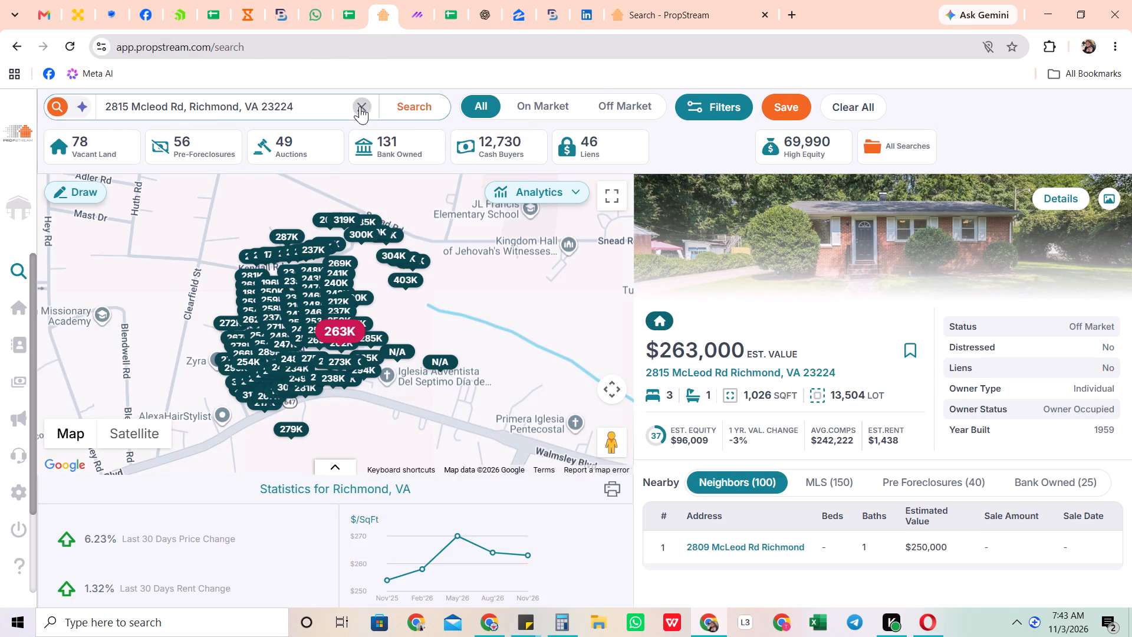
pyautogui.click(317, 104)
pyautogui.hotkey('ctrl', 'v')
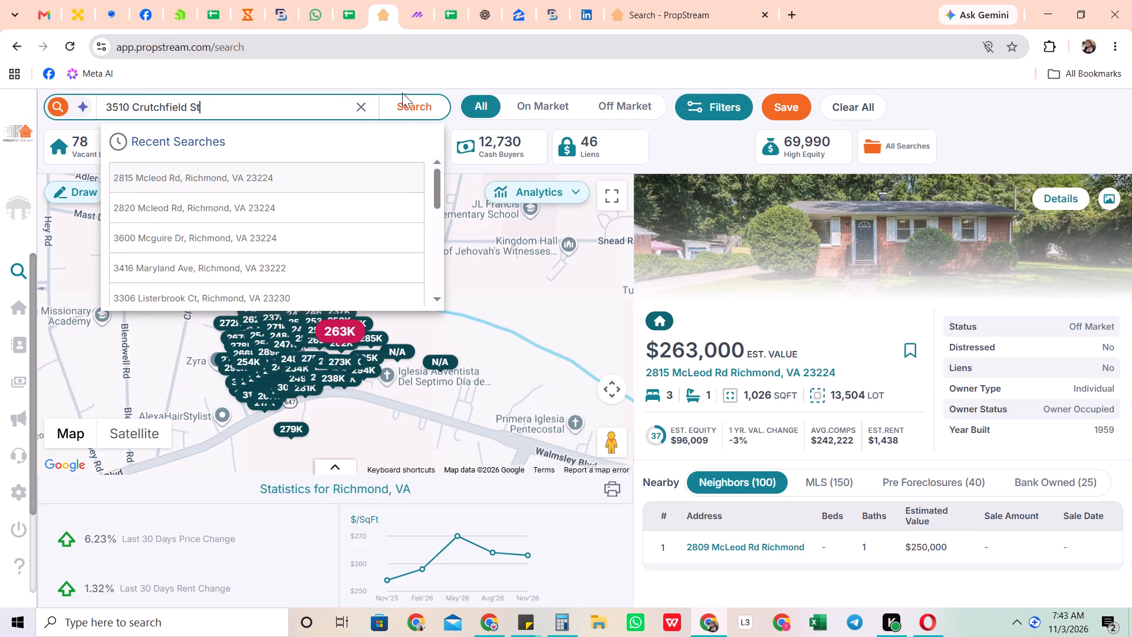
pyautogui.click(294, 146)
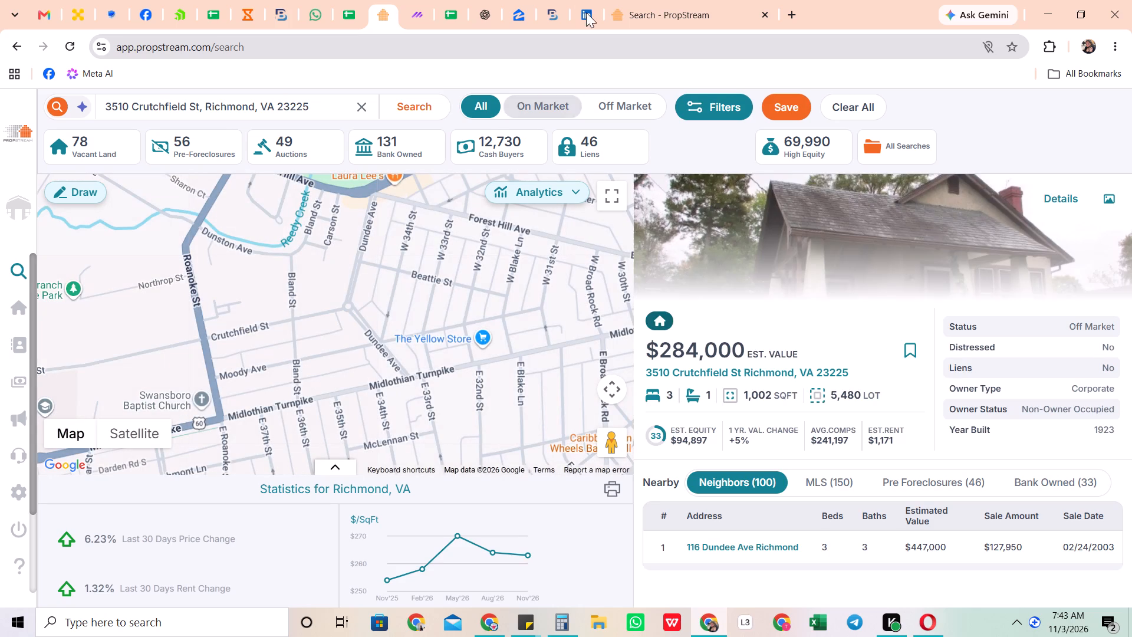
pyautogui.click(706, 373)
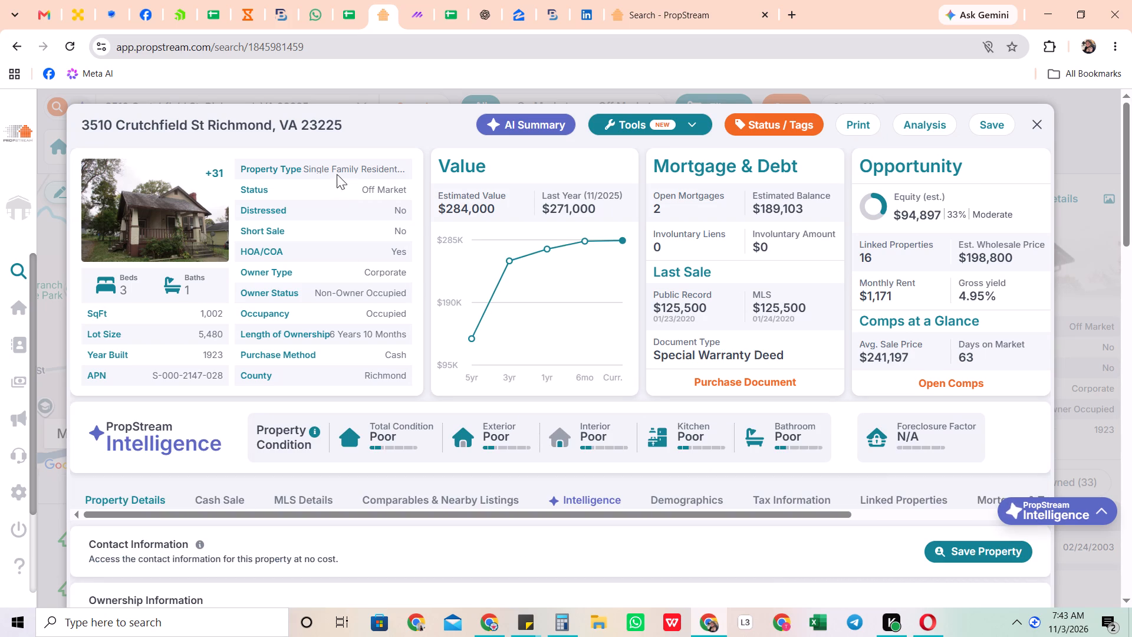
# Open the property record linked from the owner's mailing address in a separate tab, keeping the row 1375 record in view.
pyautogui.scroll(-2, 647, 444)
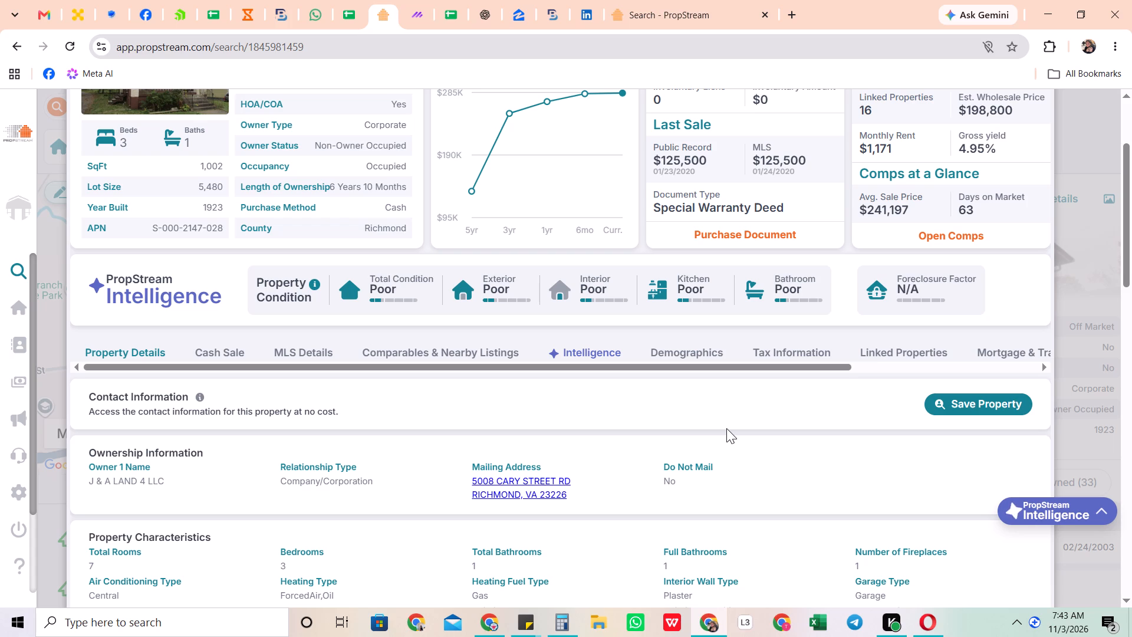
pyautogui.click(545, 484)
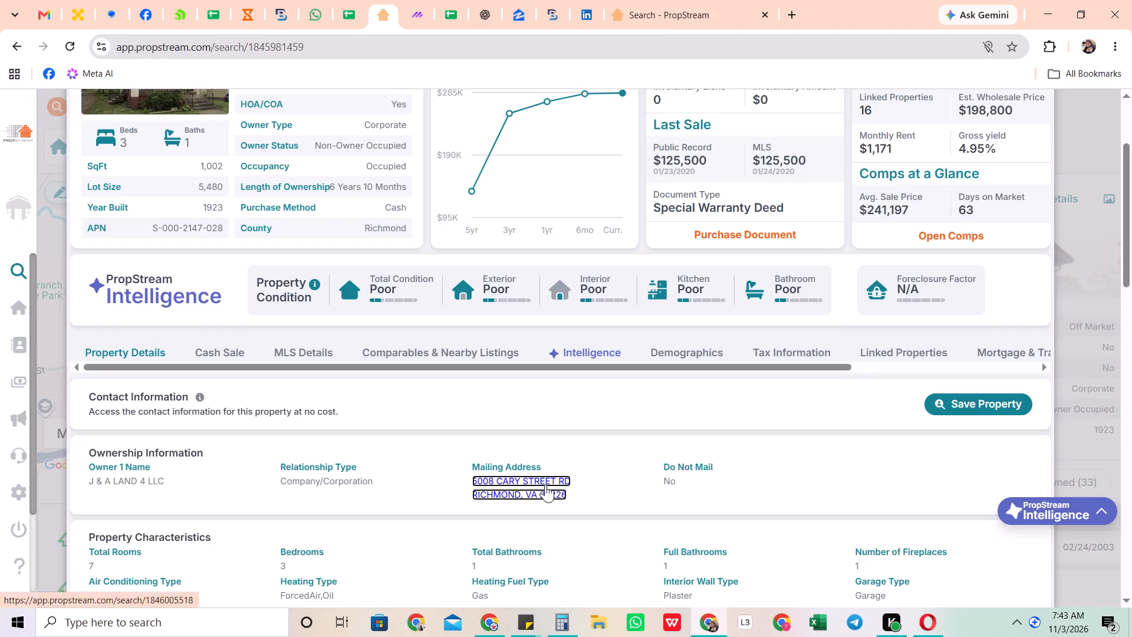
pyautogui.click(381, 19)
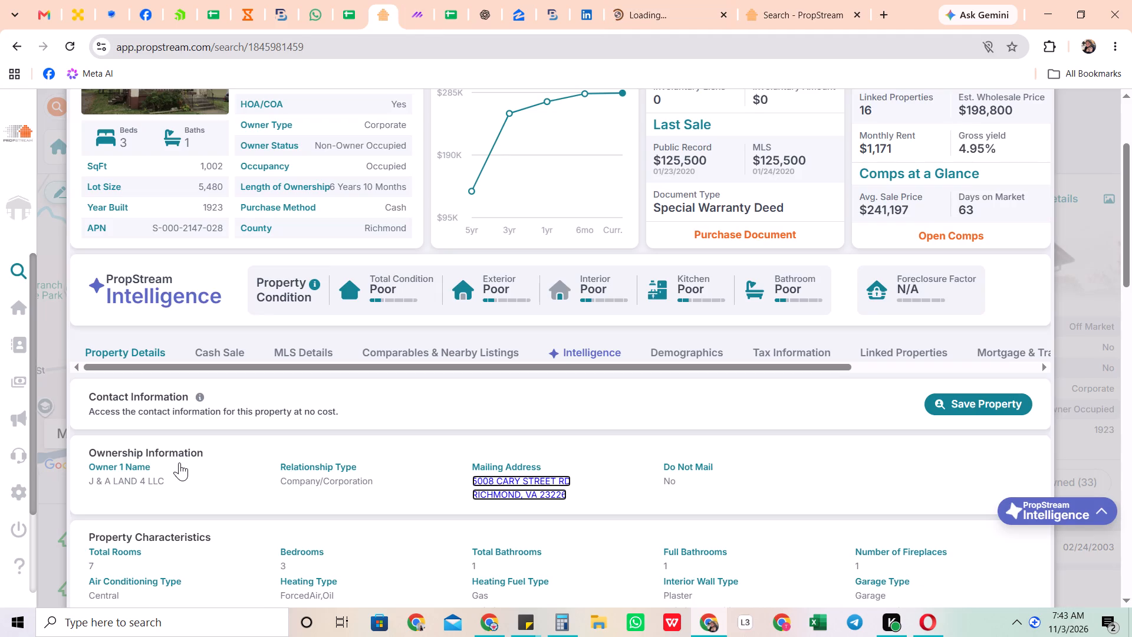
# Copy the Owner 1 Name, J & A LAND 4 LLC, from the PropStream record and return to the master sheet.
pyautogui.moveTo(85, 485); pyautogui.dragTo(186, 484)
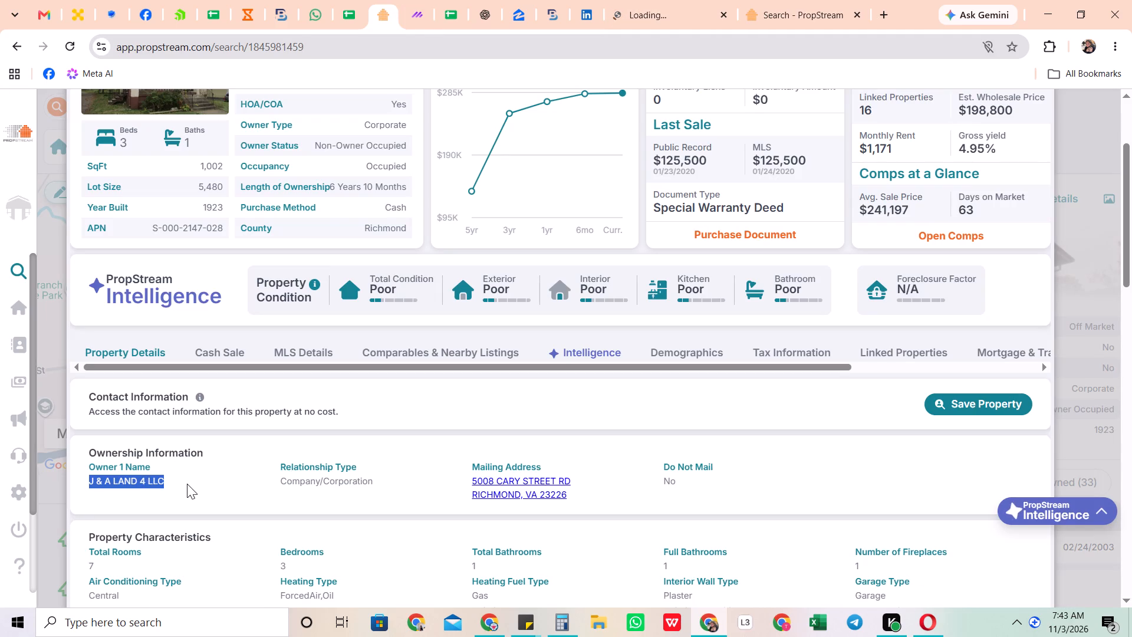
pyautogui.hotkey('ctrl', 'c')
pyautogui.scroll(2, 302, 290)
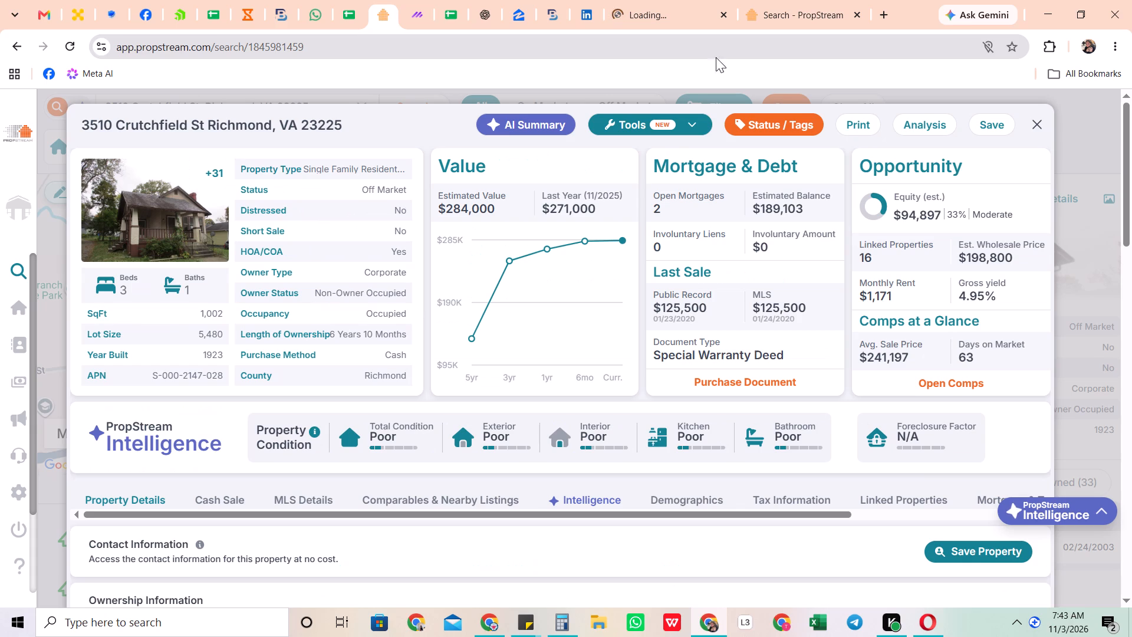
pyautogui.click(366, 11)
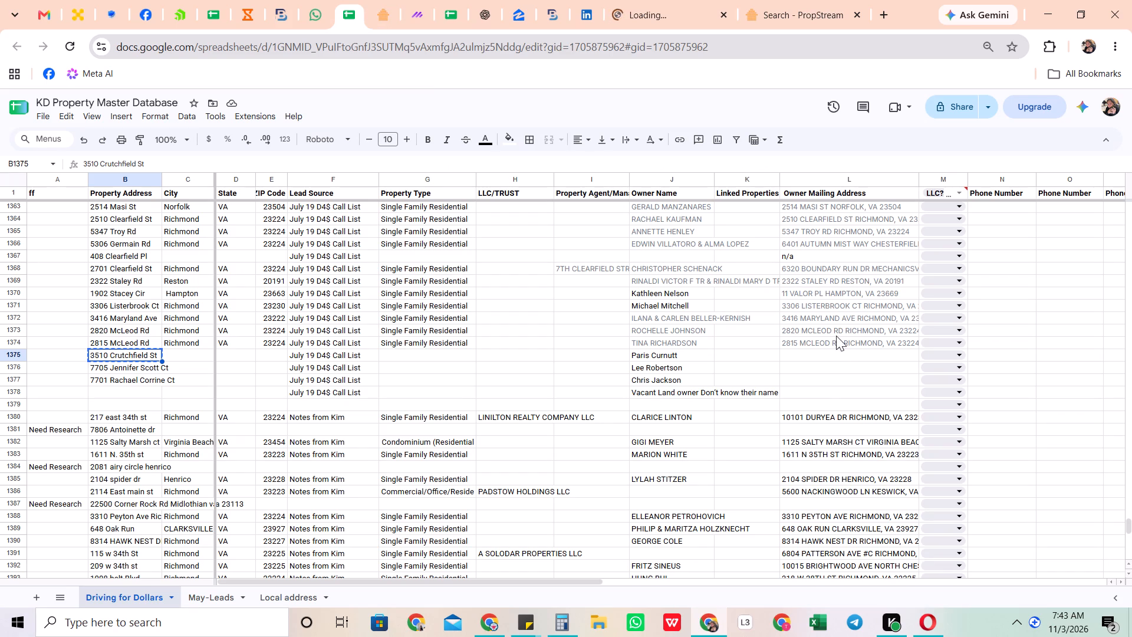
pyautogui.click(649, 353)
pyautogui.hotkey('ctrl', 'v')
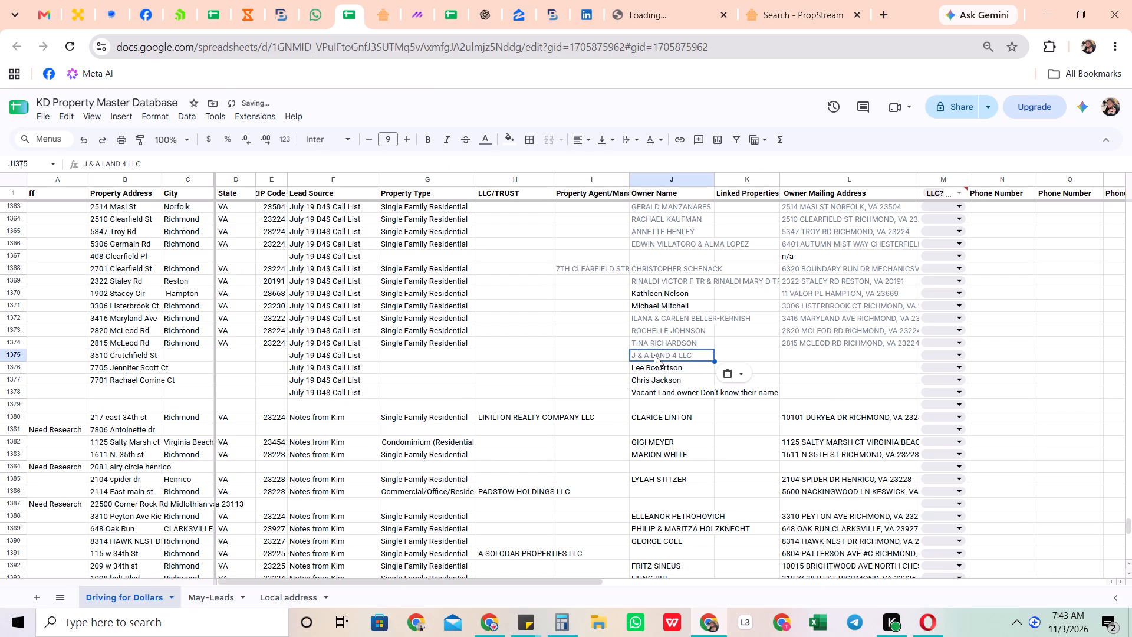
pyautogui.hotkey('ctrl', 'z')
# Paste J & A LAND 4 LLC into the Property Agent cell of row 1375.
pyautogui.click(608, 356)
pyautogui.hotkey('ctrl', 'v')
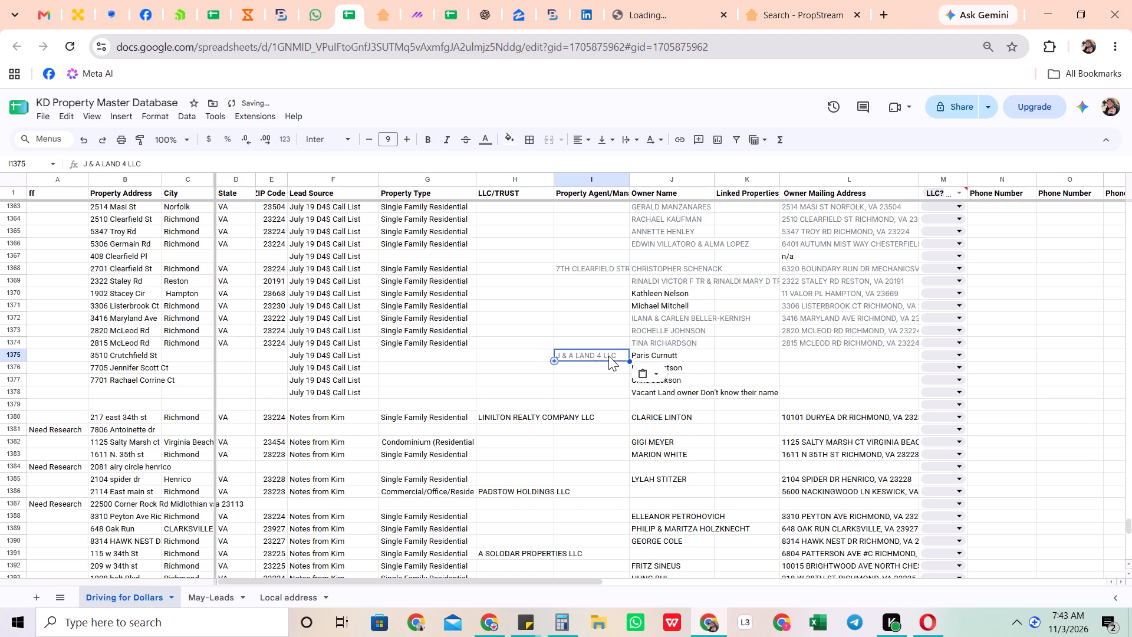
# Enter Single Family Residential as the Property Type and 23225 as the ZIP Code in row 1375.
pyautogui.click(430, 355)
pyautogui.hotkey('shift', 's')
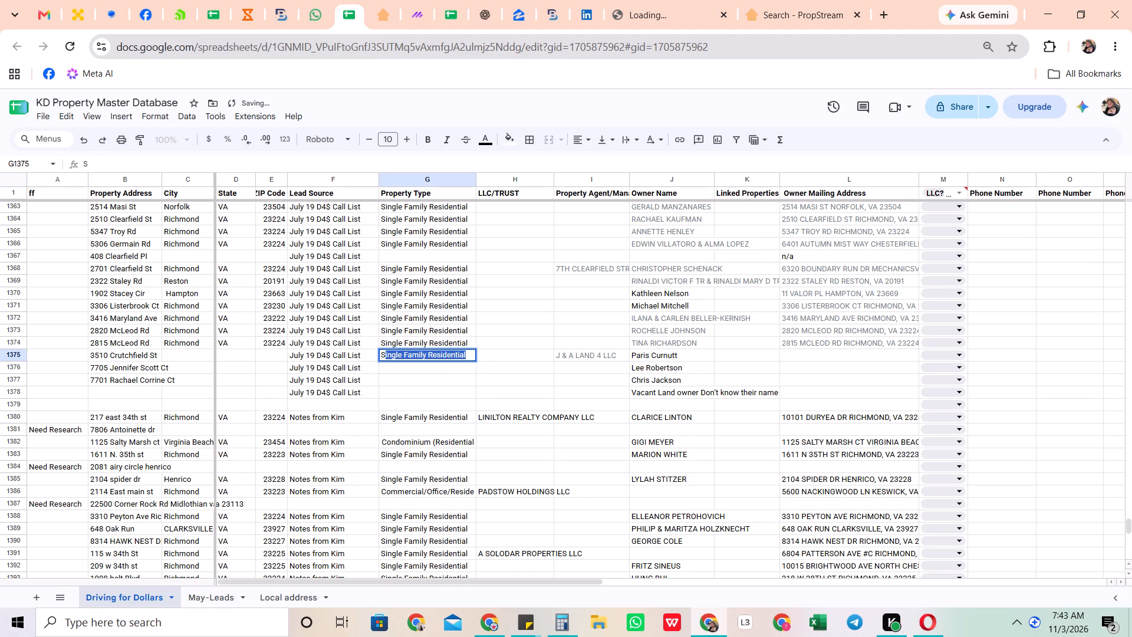
pyautogui.click(274, 352)
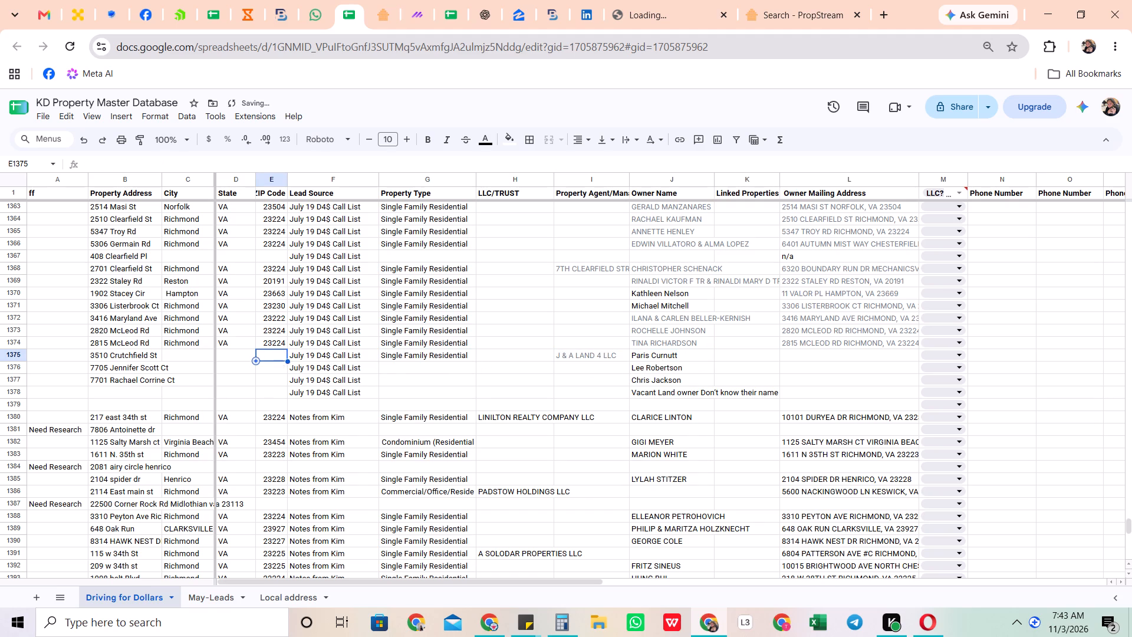
pyautogui.press('2')
pyautogui.press('3')
pyautogui.write('225')
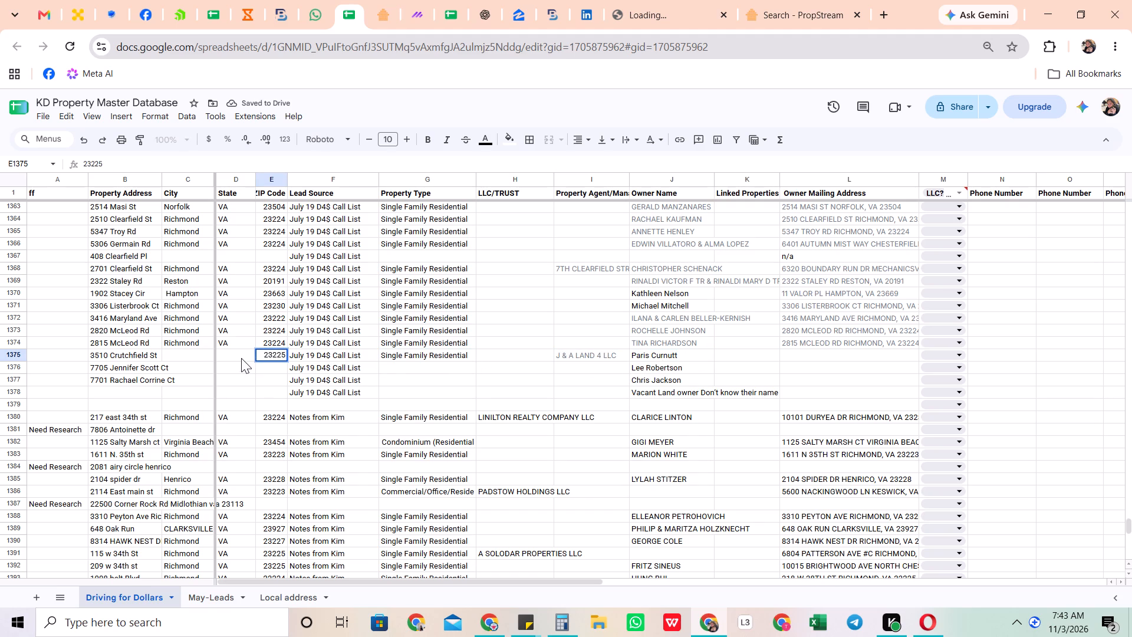
# Enter VA as the State in row 1375 and fill its City with Richmond, copied from the row above.
pyautogui.click(241, 358)
pyautogui.hotkey('shift', 'v')
pyautogui.click(182, 356)
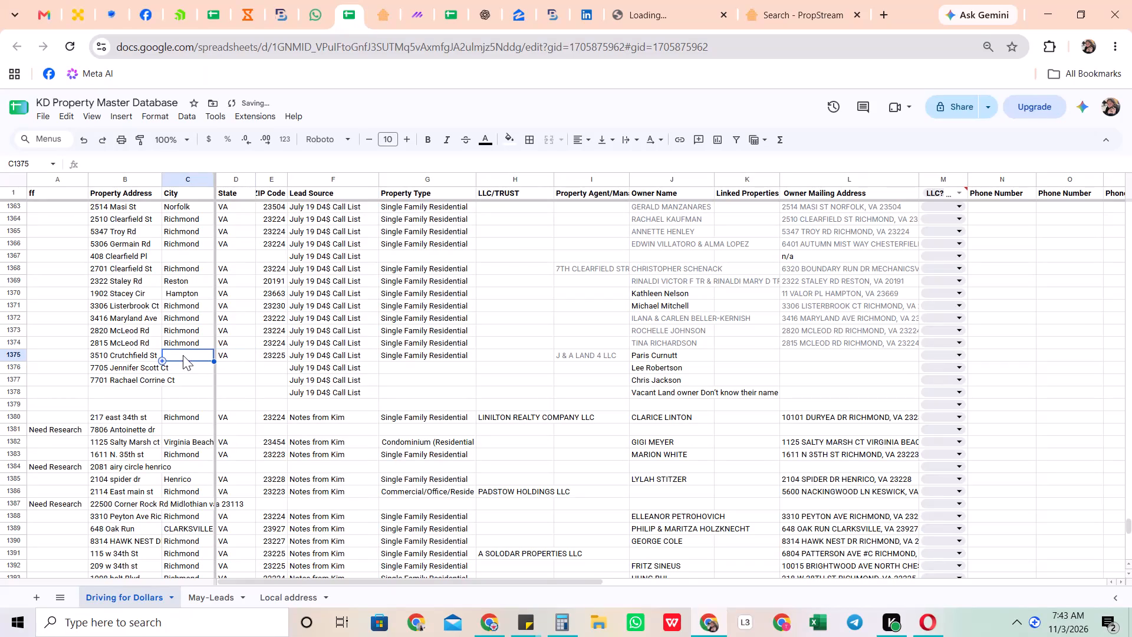
pyautogui.click(196, 346)
pyautogui.hotkey('ctrl', 'c')
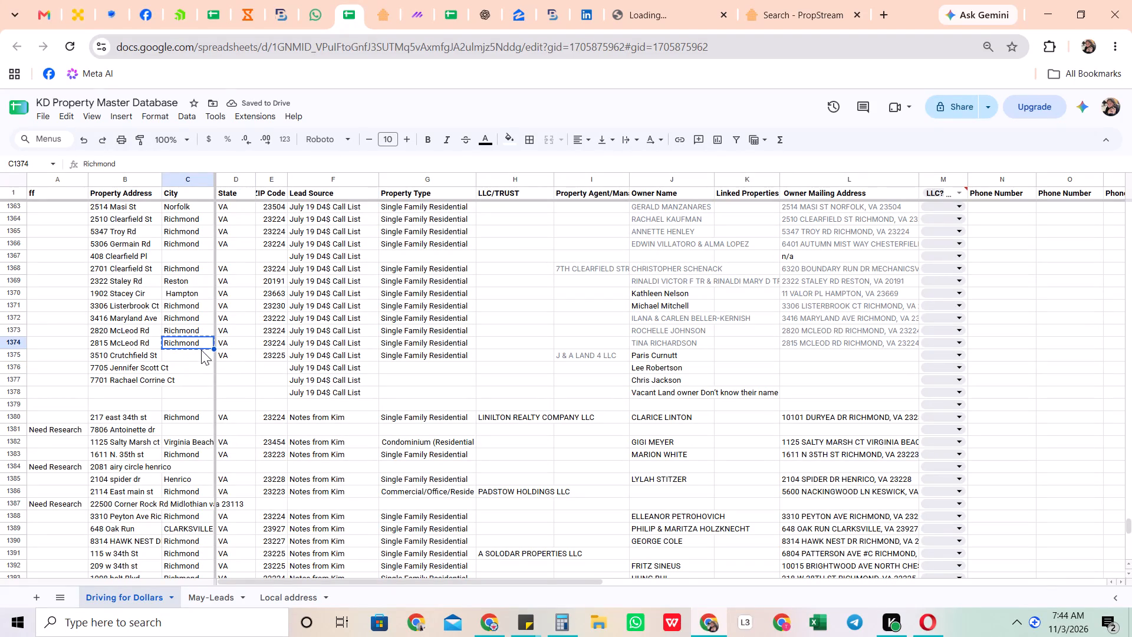
pyautogui.click(199, 356)
pyautogui.hotkey('ctrl', 'v')
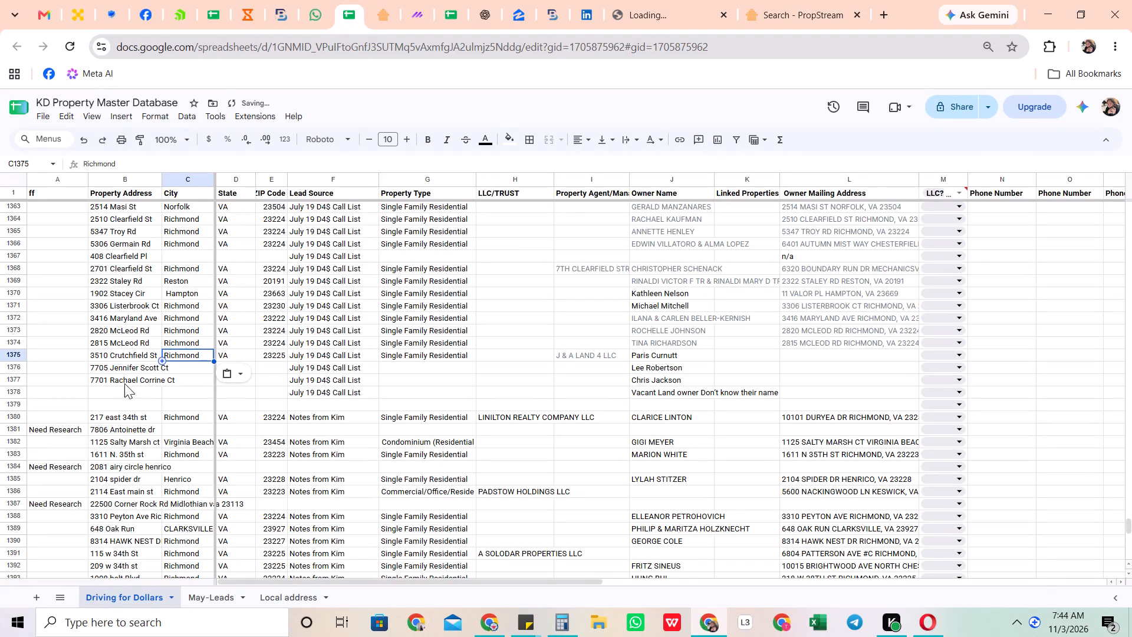
# Copy the owner's full mailing address from the linked PropStream record into the Owner Mailing Address cell of row 1375.
pyautogui.click(631, 14)
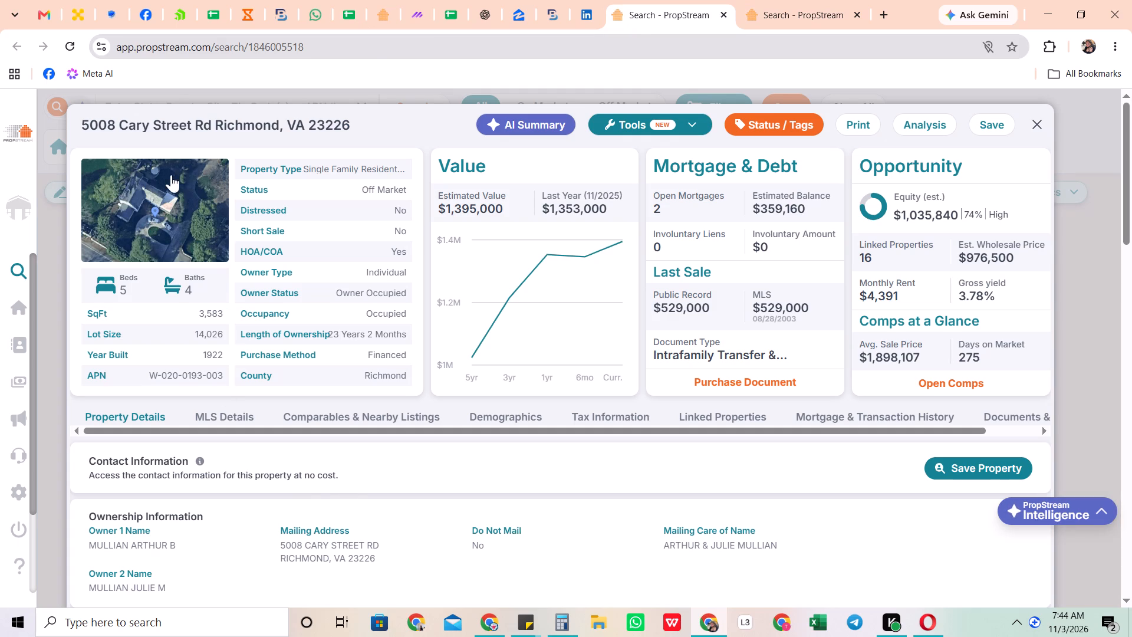
pyautogui.moveTo(287, 547); pyautogui.dragTo(298, 544)
pyautogui.moveTo(298, 544); pyautogui.dragTo(333, 551)
pyautogui.click(336, 559)
pyautogui.moveTo(282, 547); pyautogui.dragTo(339, 548)
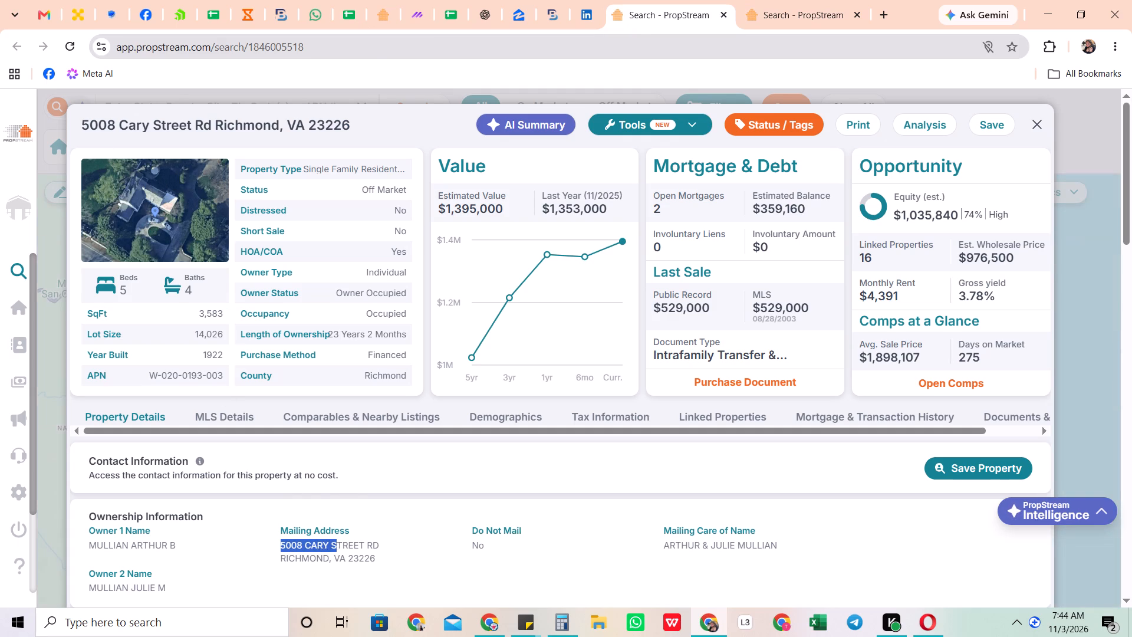
pyautogui.moveTo(339, 548); pyautogui.dragTo(387, 566)
pyautogui.hotkey('ctrl', 'c')
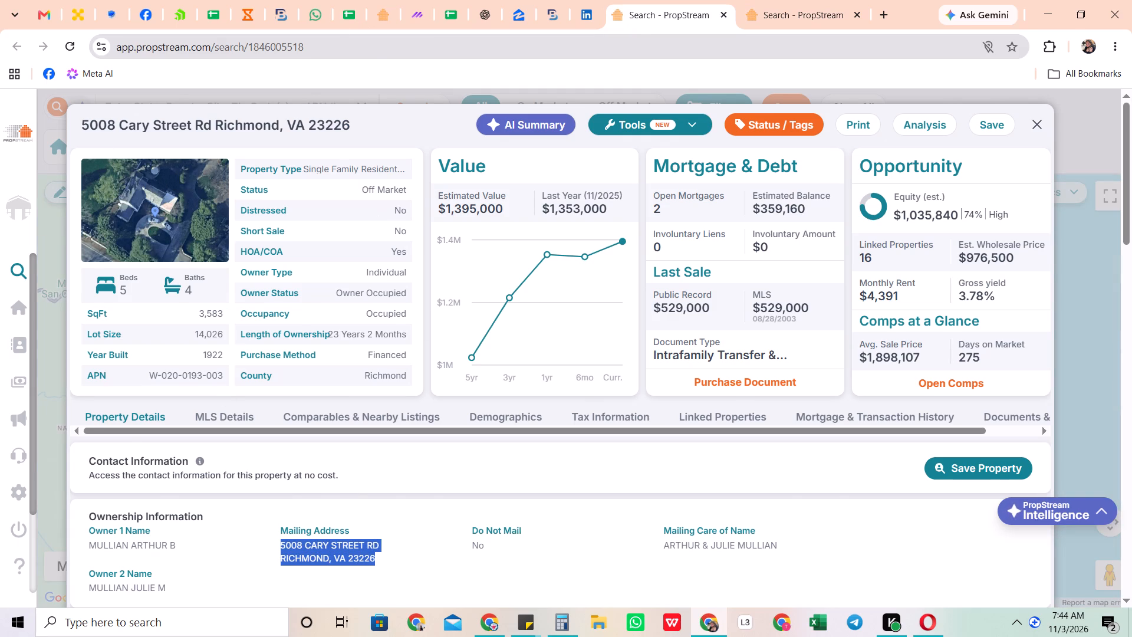
pyautogui.click(353, 5)
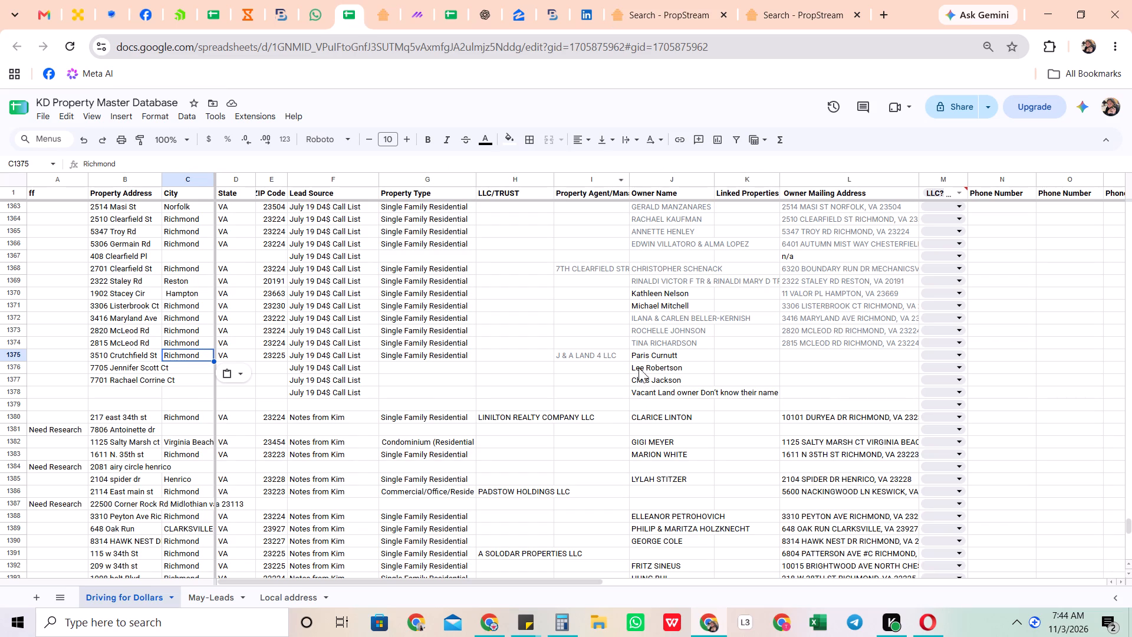
pyautogui.click(795, 352)
pyautogui.hotkey('ctrl', 'v')
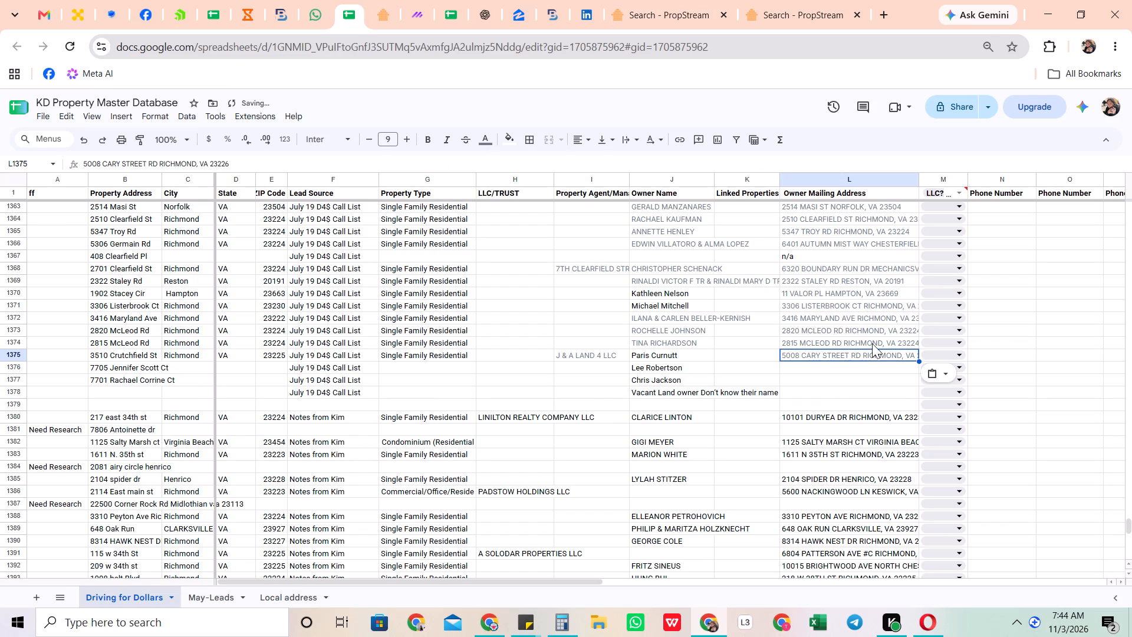
# Replace the Owner Name in row 1375 with the Mailing Care of Name copied from the same PropStream record.
pyautogui.click(683, 10)
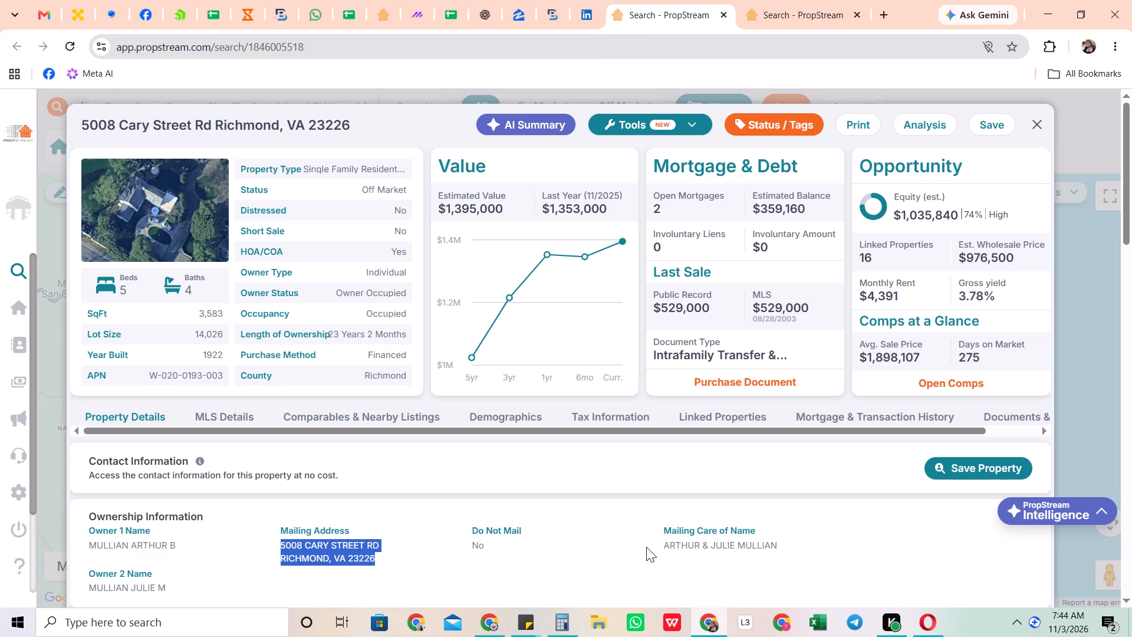
pyautogui.moveTo(657, 546); pyautogui.dragTo(825, 547)
pyautogui.hotkey('ctrl', 'c')
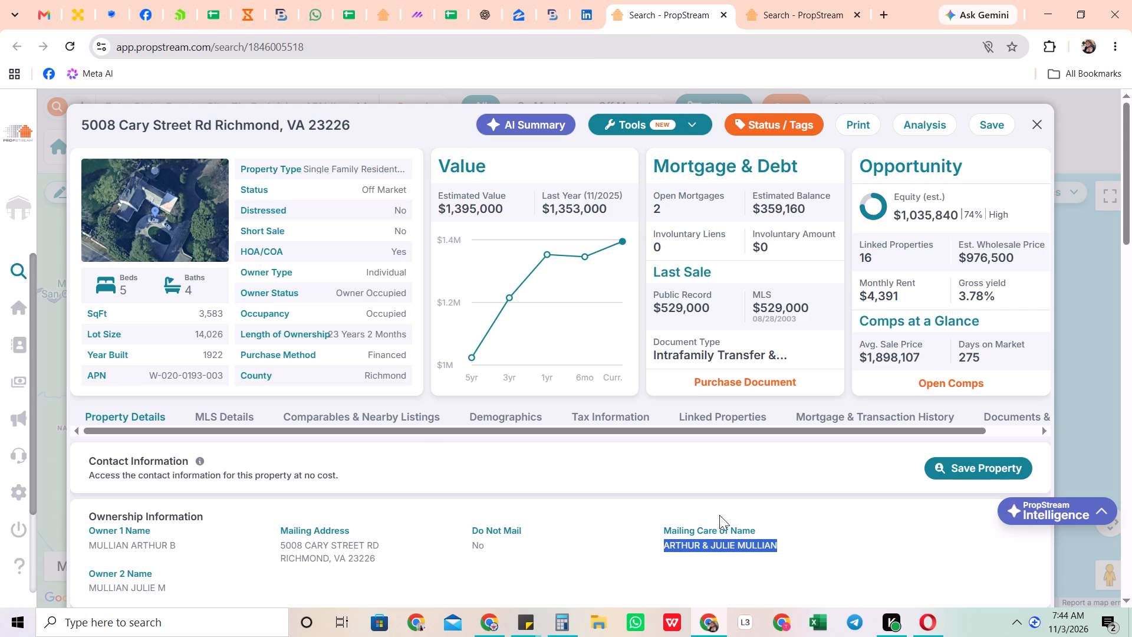
pyautogui.click(351, 14)
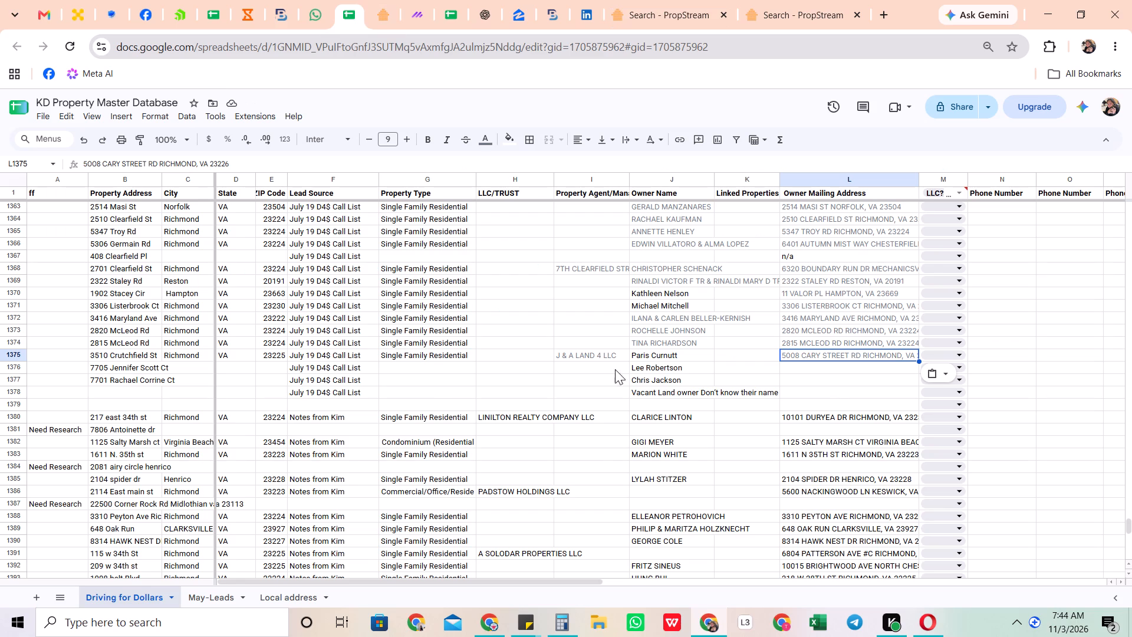
pyautogui.click(662, 356)
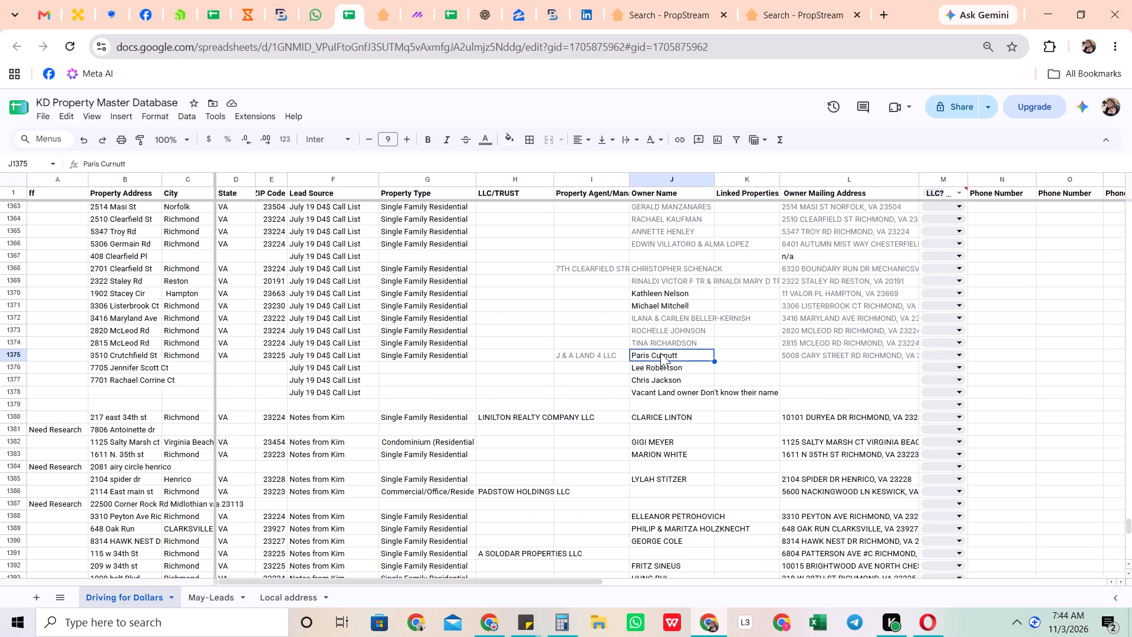
pyautogui.hotkey('ctrl', 'v')
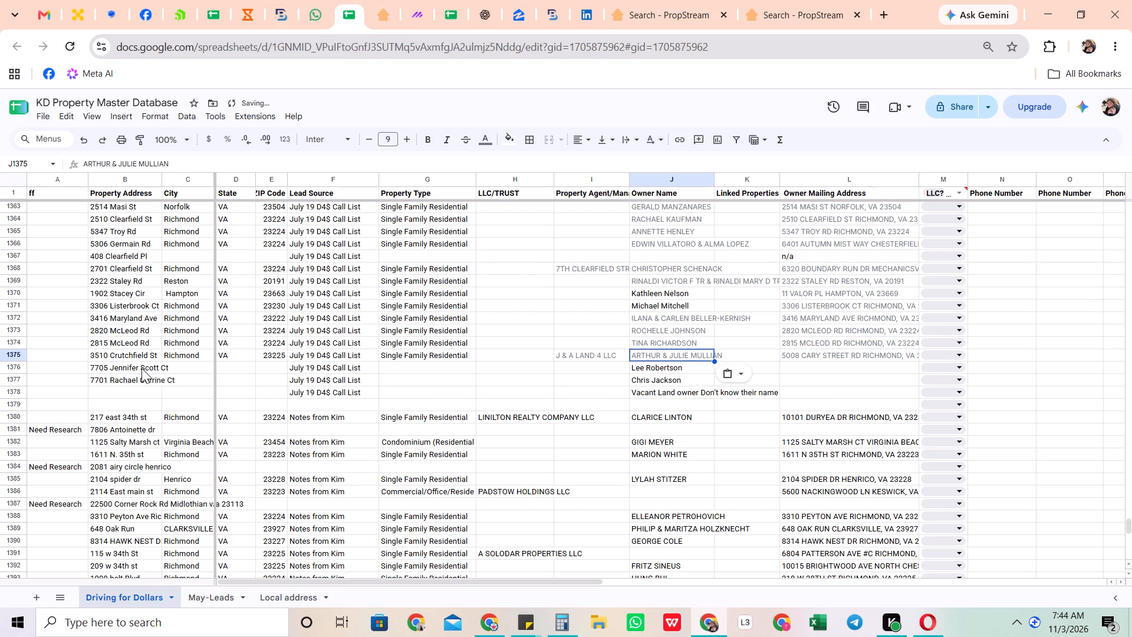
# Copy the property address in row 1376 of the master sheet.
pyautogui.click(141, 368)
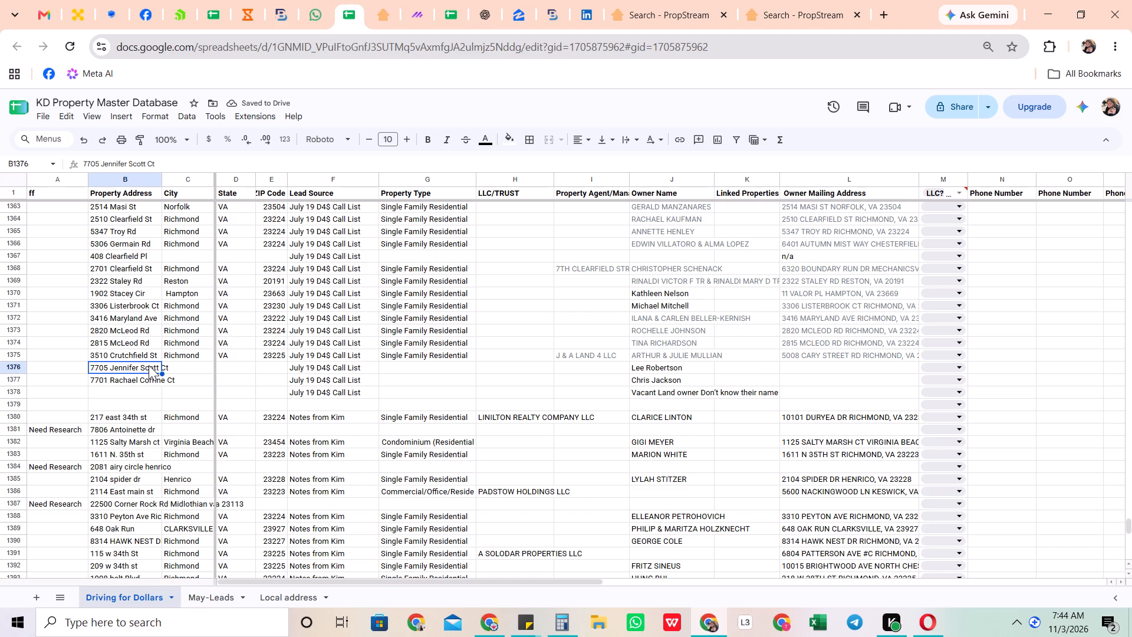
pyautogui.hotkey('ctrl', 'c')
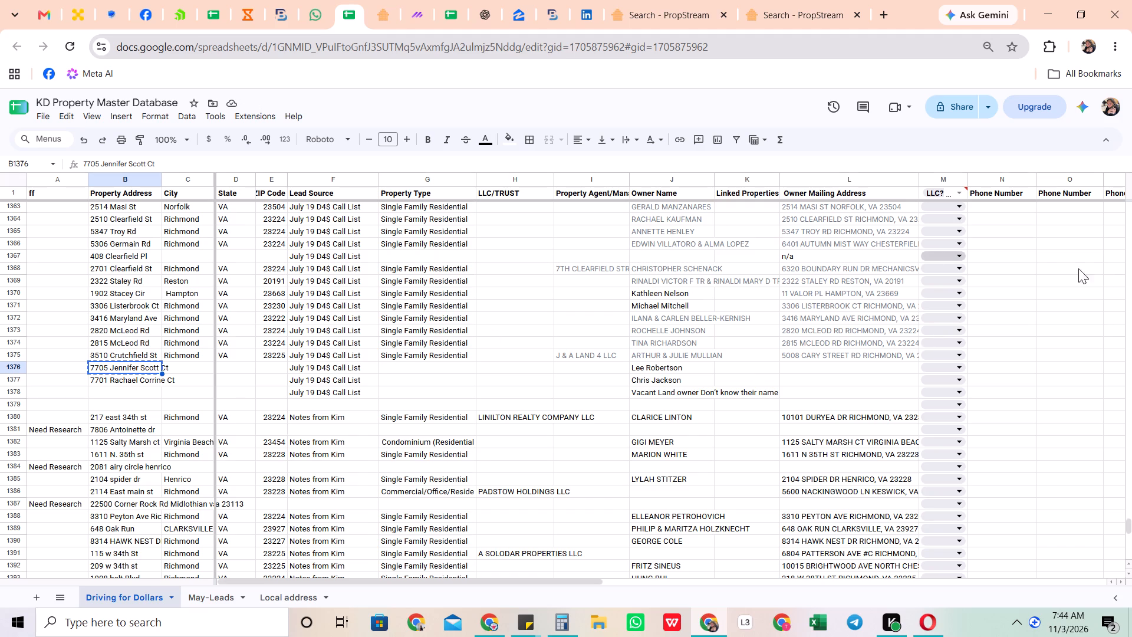
# Clear the Lead Source cell of row 1378.
pyautogui.click(340, 392)
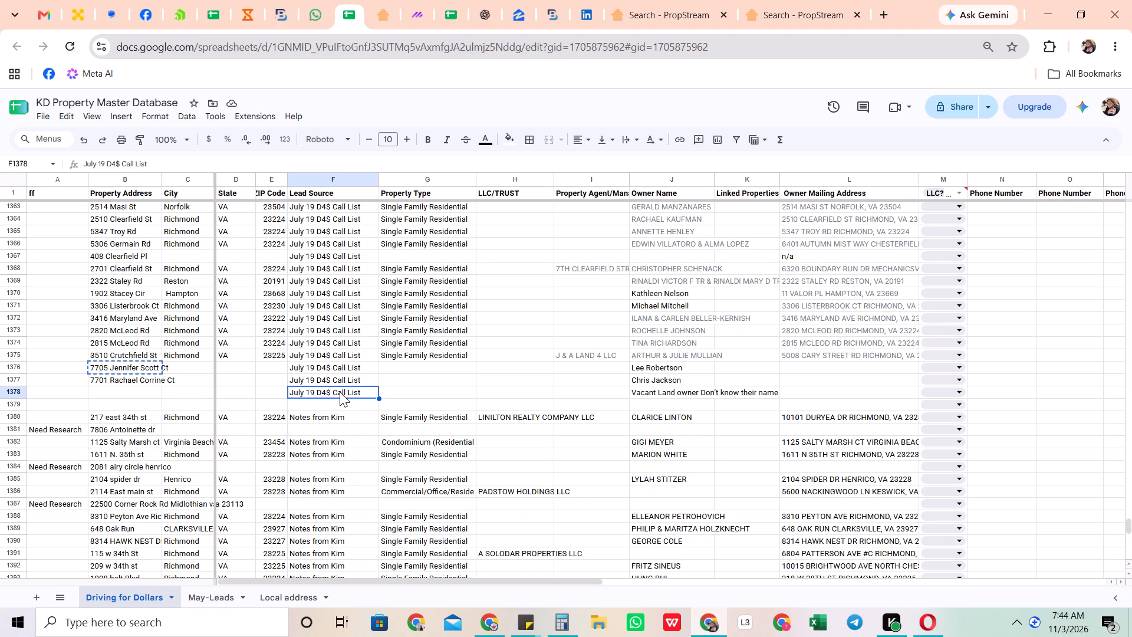
pyautogui.press('BackSpace')
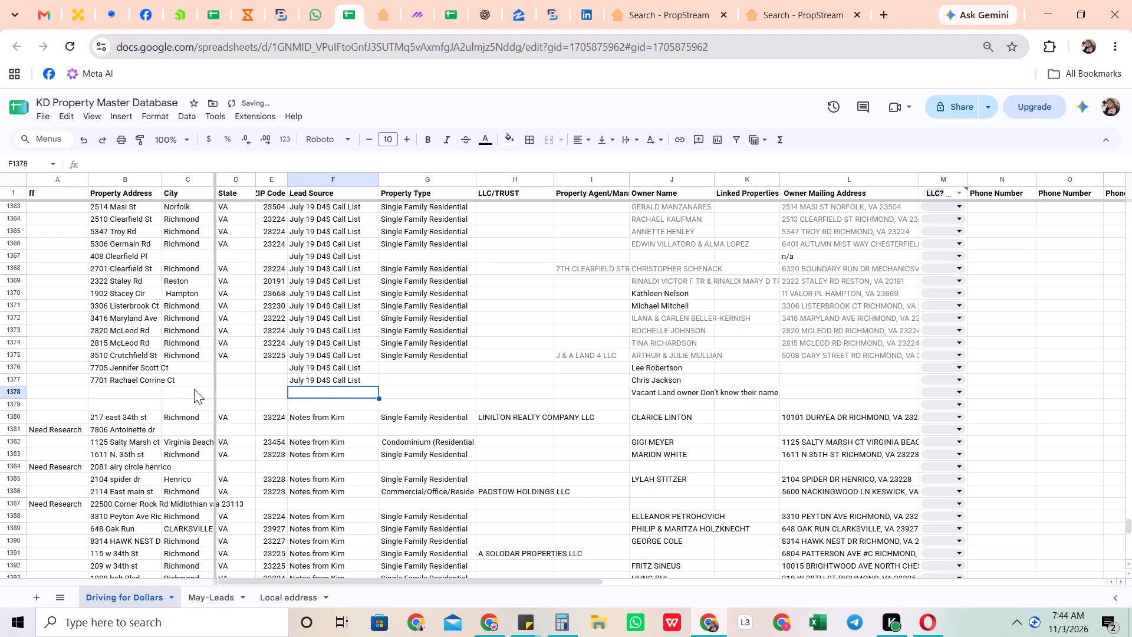
# Look up row 1377's property address in PropStream, choose the Richmond, VA 23227 match and open its full property record.
pyautogui.click(127, 377)
pyautogui.hotkey('ctrl', 'x')
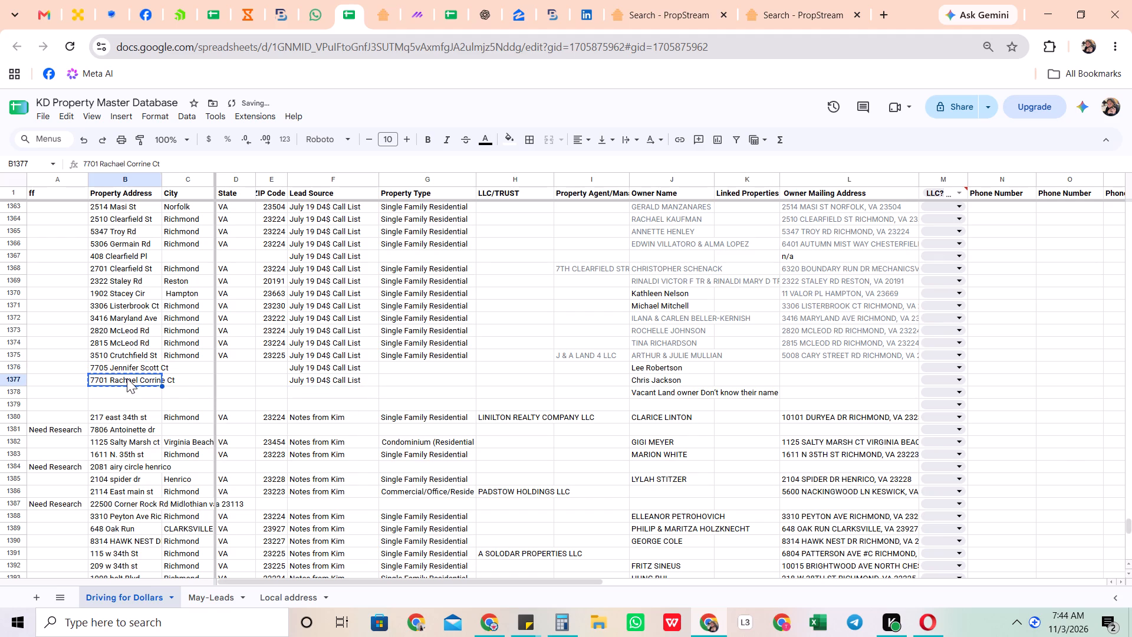
pyautogui.hotkey('ctrl', 'c')
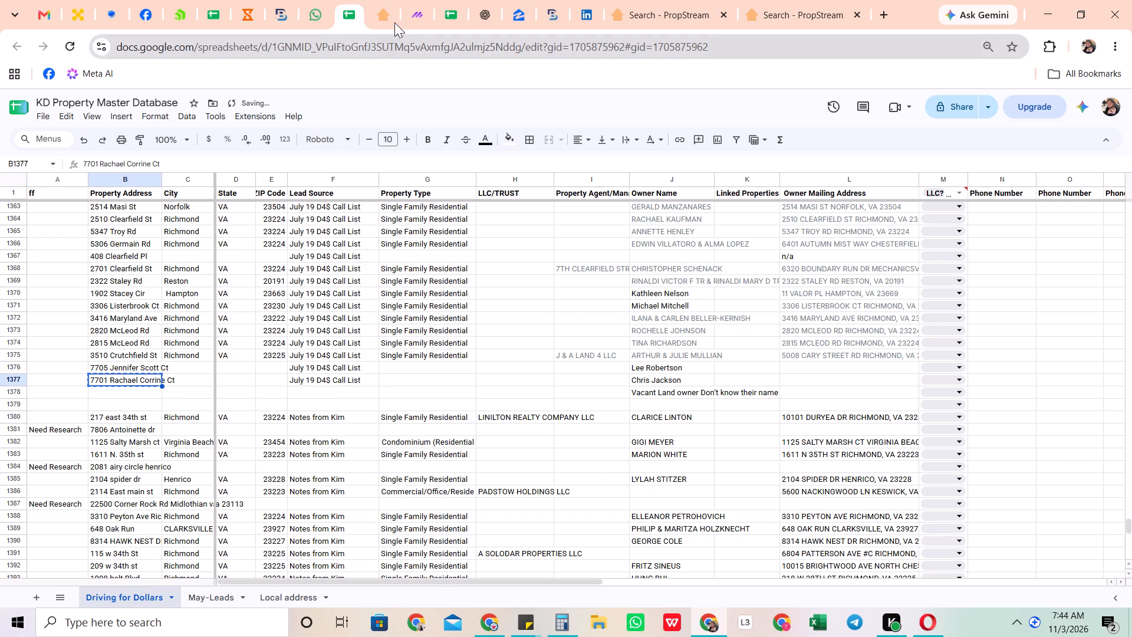
pyautogui.click(390, 17)
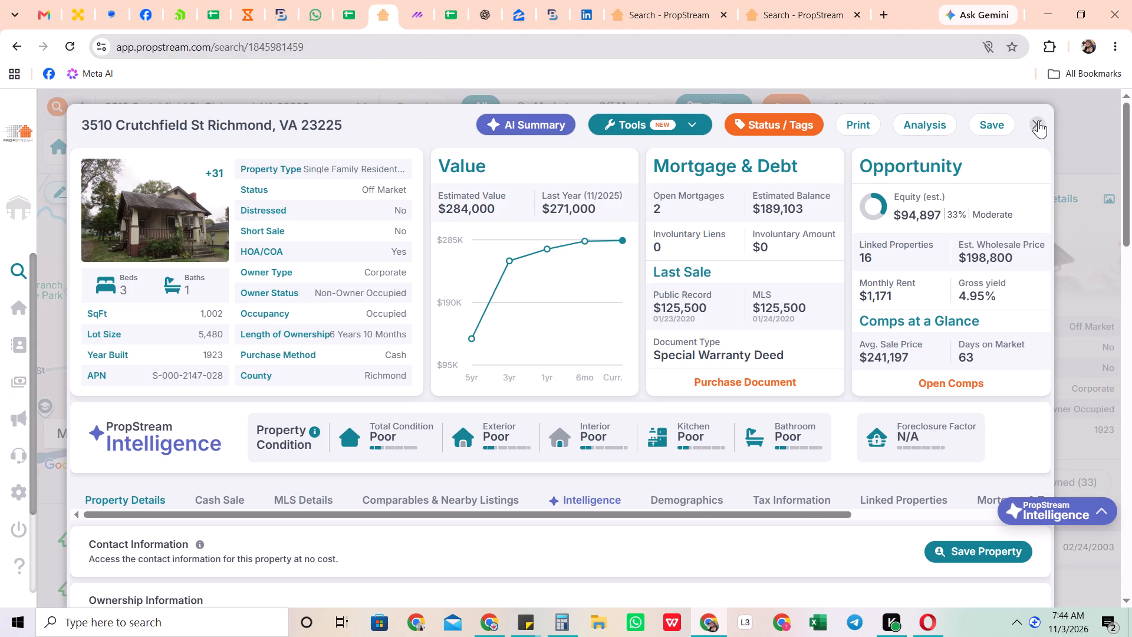
pyautogui.click(1038, 120)
pyautogui.click(361, 110)
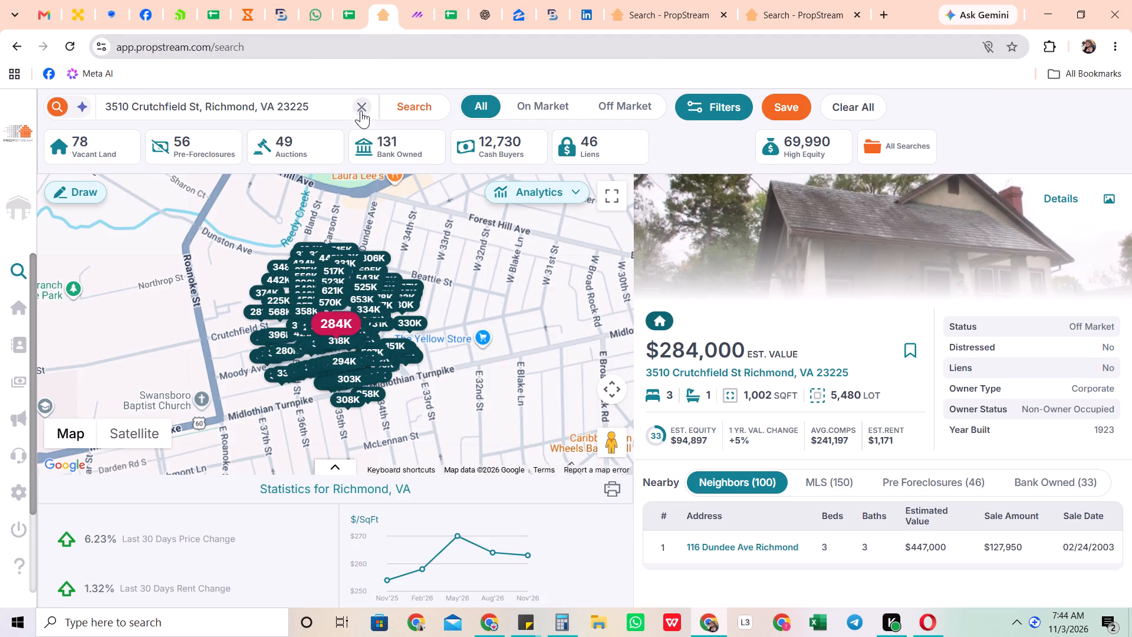
pyautogui.click(266, 105)
pyautogui.hotkey('ctrl', 'v')
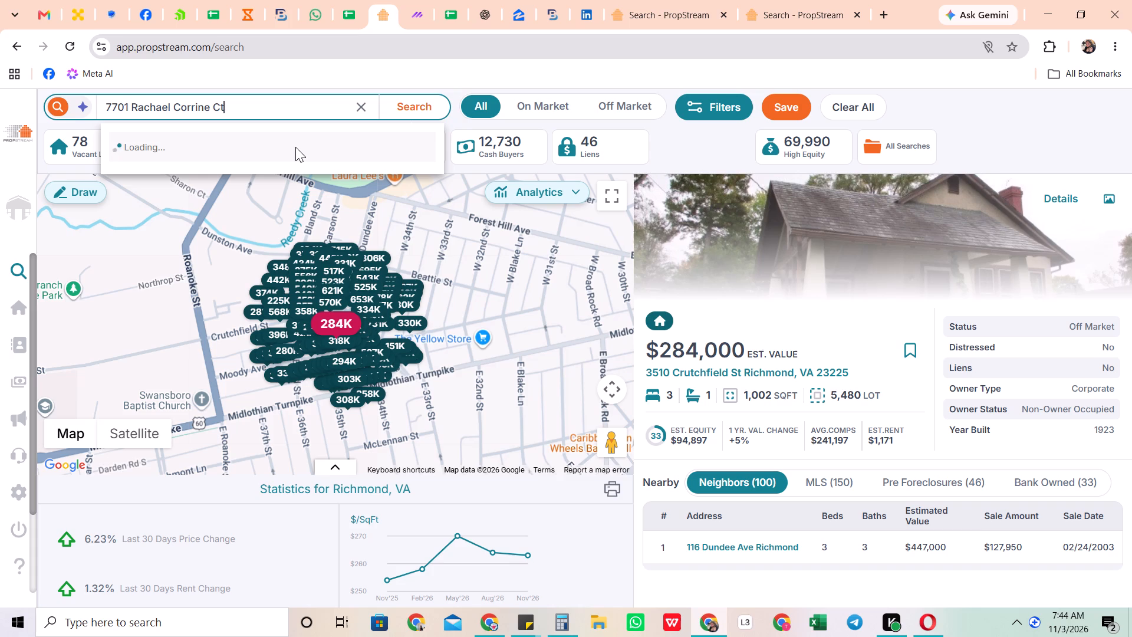
pyautogui.click(309, 147)
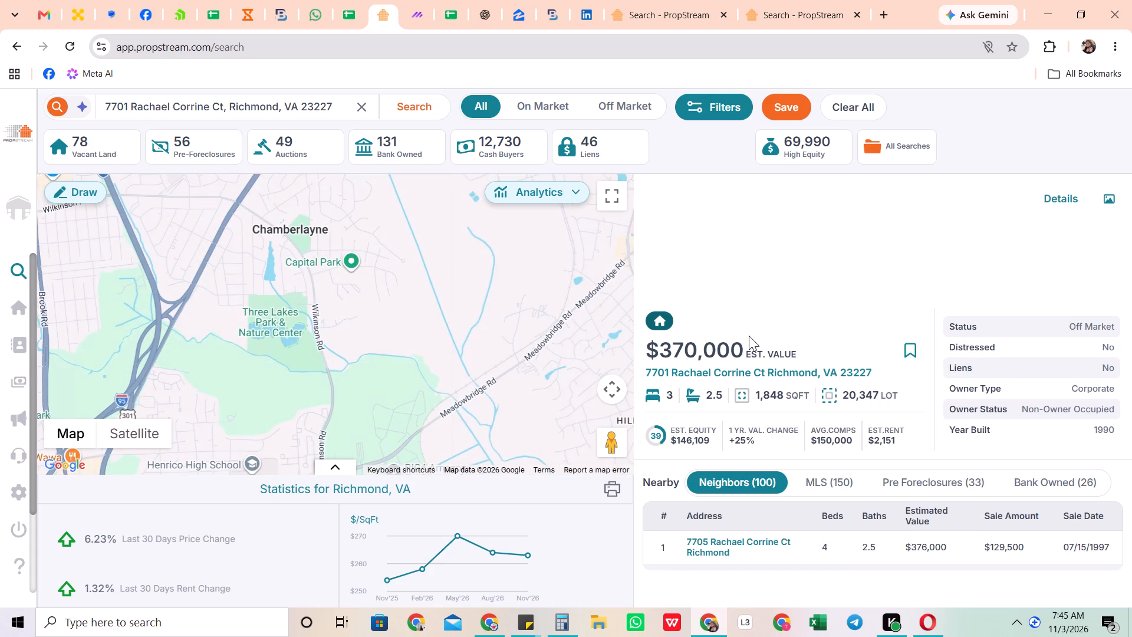
pyautogui.click(775, 374)
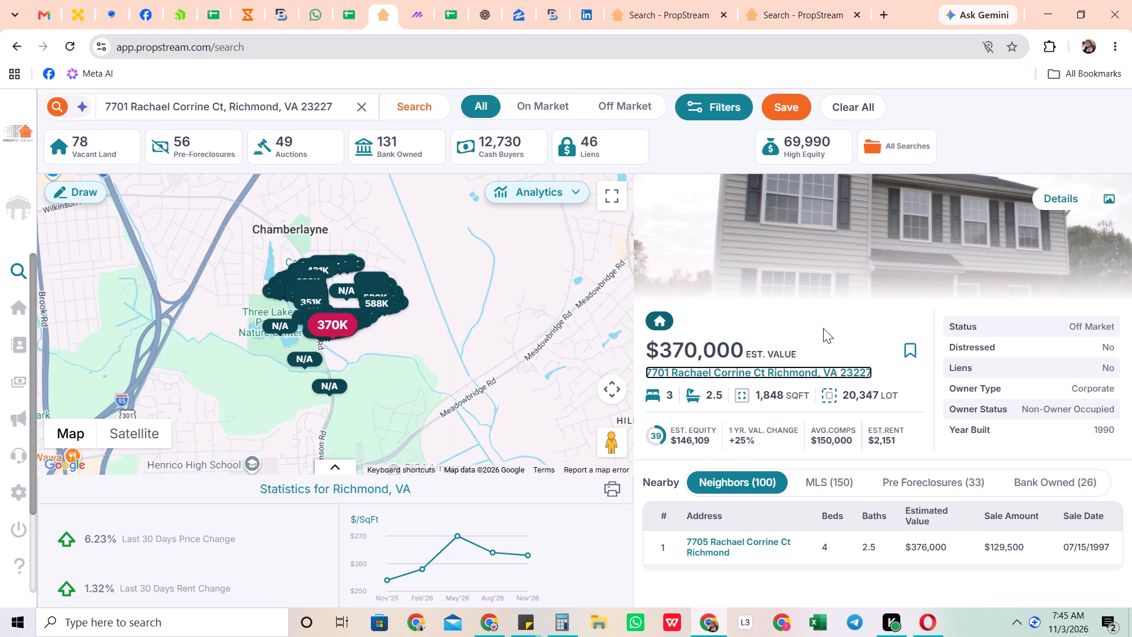
pyautogui.click(798, 372)
pyautogui.click(852, 372)
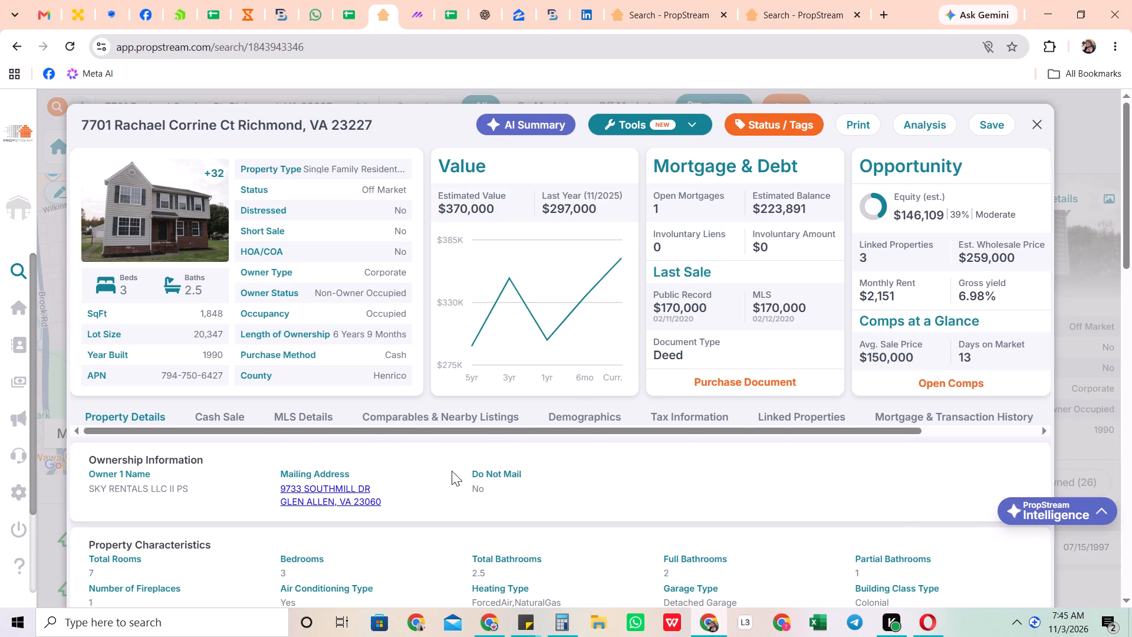
# Copy the Owner 1 Name, SKY RENTALS LLC II PS, from the record into the Property Agent cell of row 1376.
pyautogui.scroll(-1, 380, 524)
pyautogui.scroll(1, 381, 524)
pyautogui.scroll(-3, 351, 570)
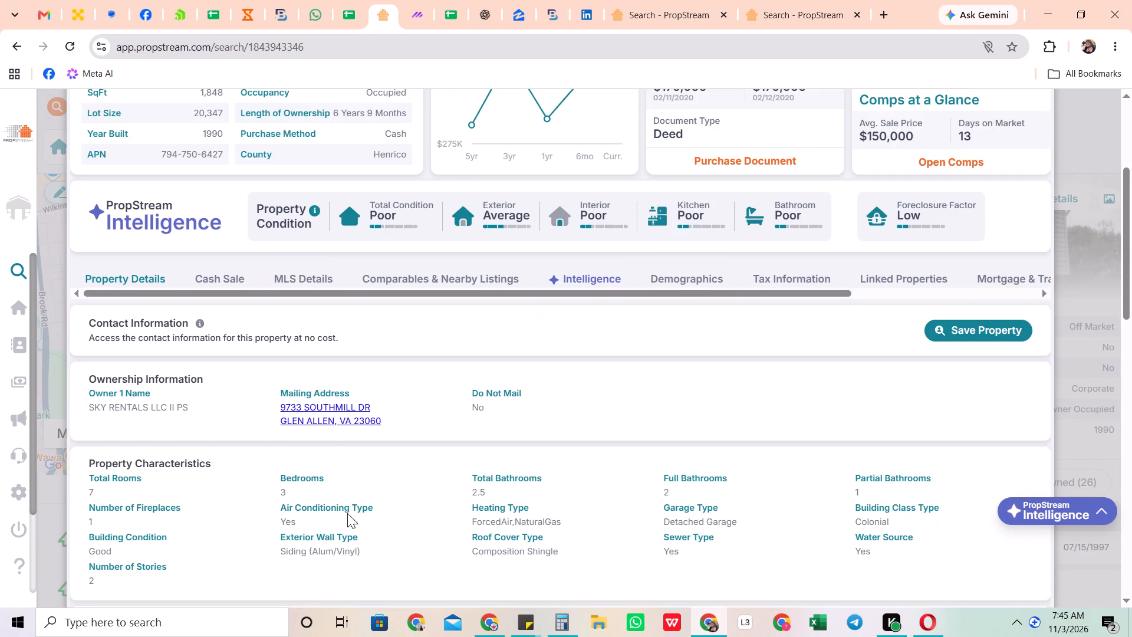
pyautogui.click(315, 414)
pyautogui.moveTo(88, 409); pyautogui.dragTo(164, 411)
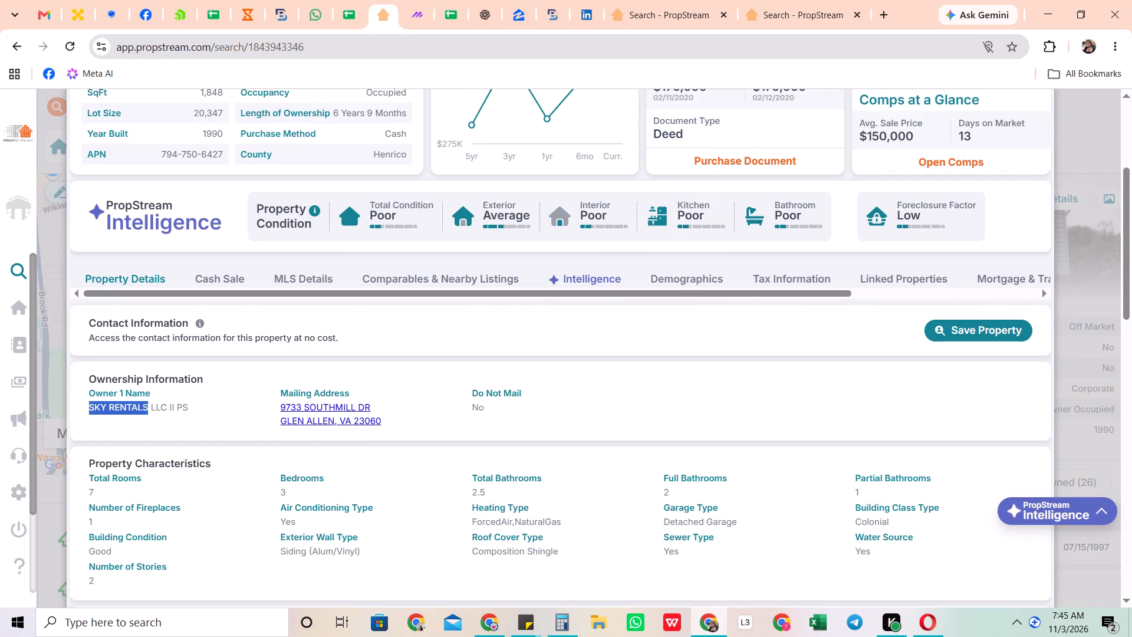
pyautogui.moveTo(164, 411); pyautogui.dragTo(210, 409)
pyautogui.hotkey('ctrl', 'c')
pyautogui.click(350, 23)
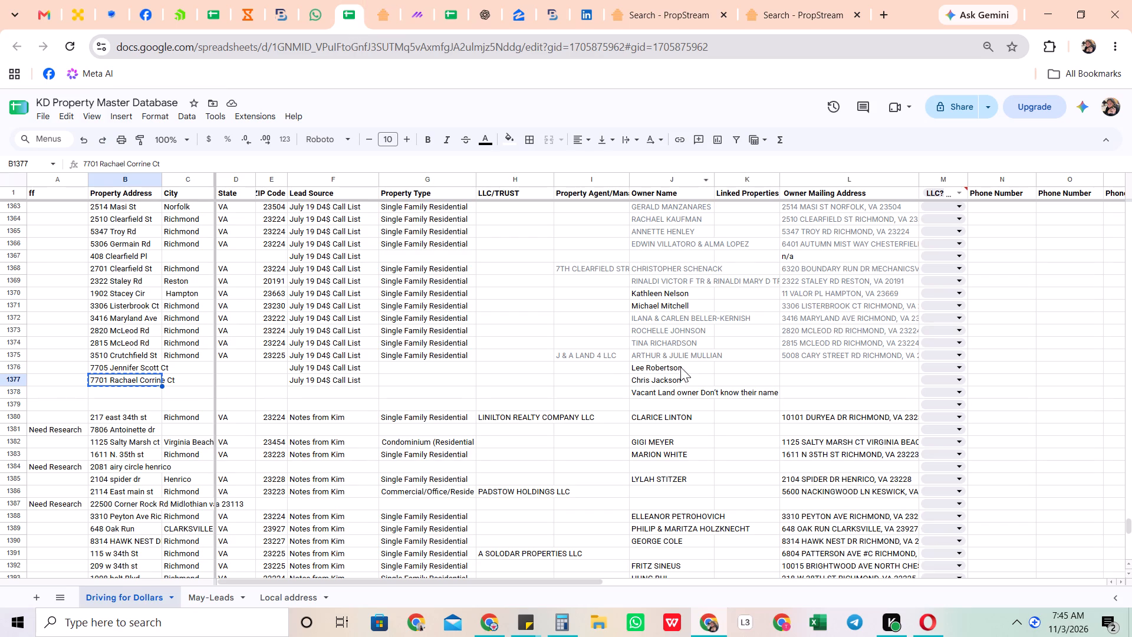
pyautogui.click(604, 367)
pyautogui.hotkey('ctrl', 'v')
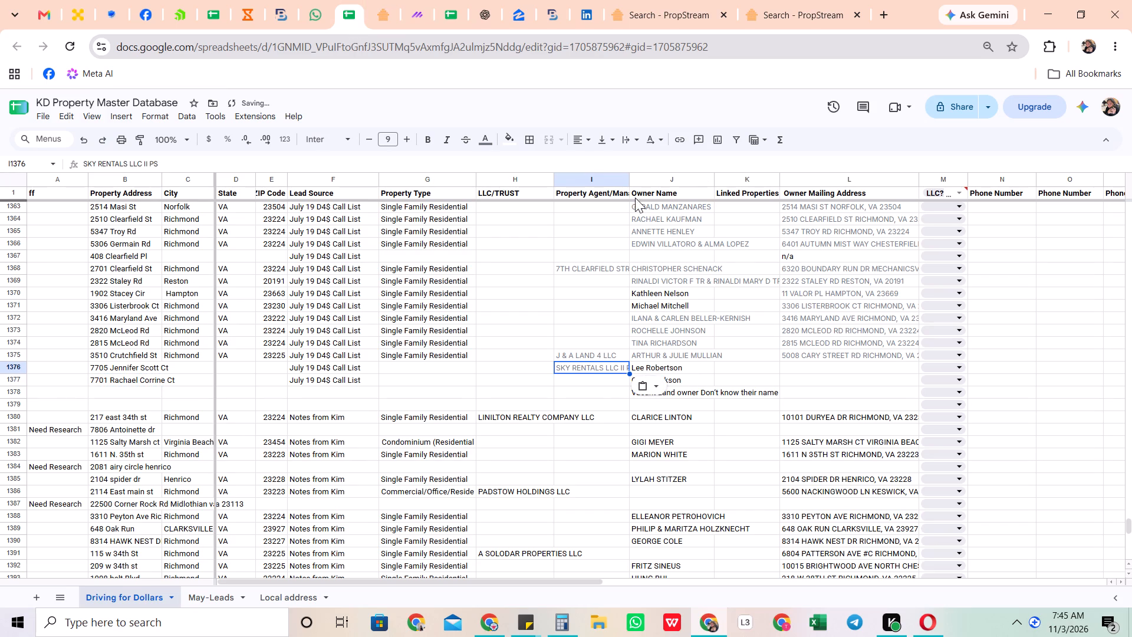
# Open the property record linked from the mailing address of SKY RENTALS LLC II PS in PropStream.
pyautogui.click(664, 16)
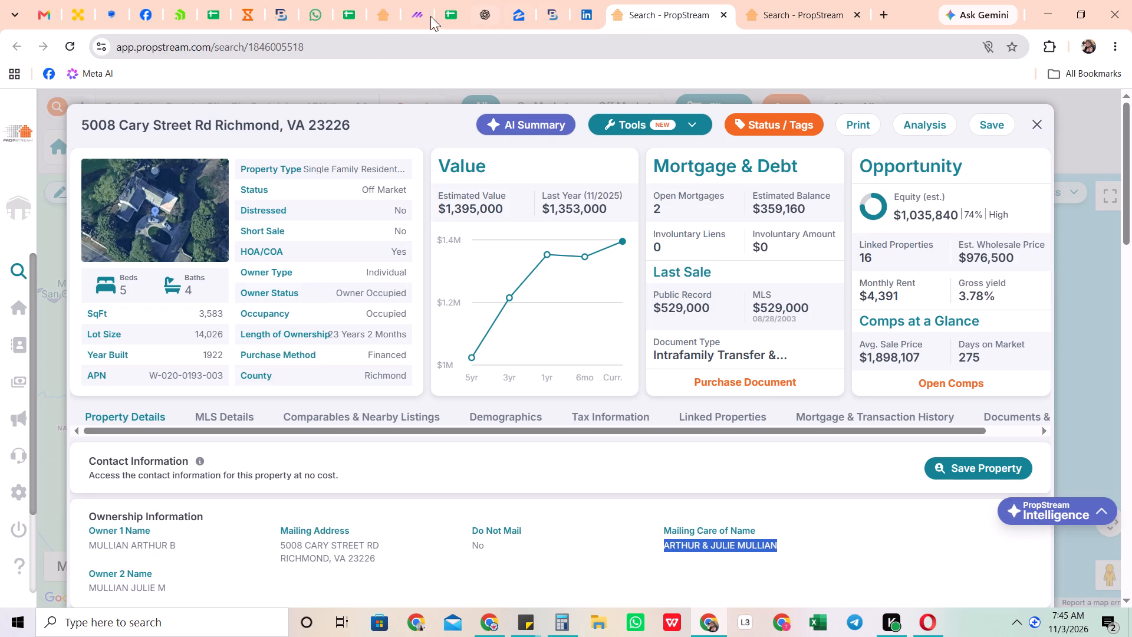
pyautogui.click(380, 16)
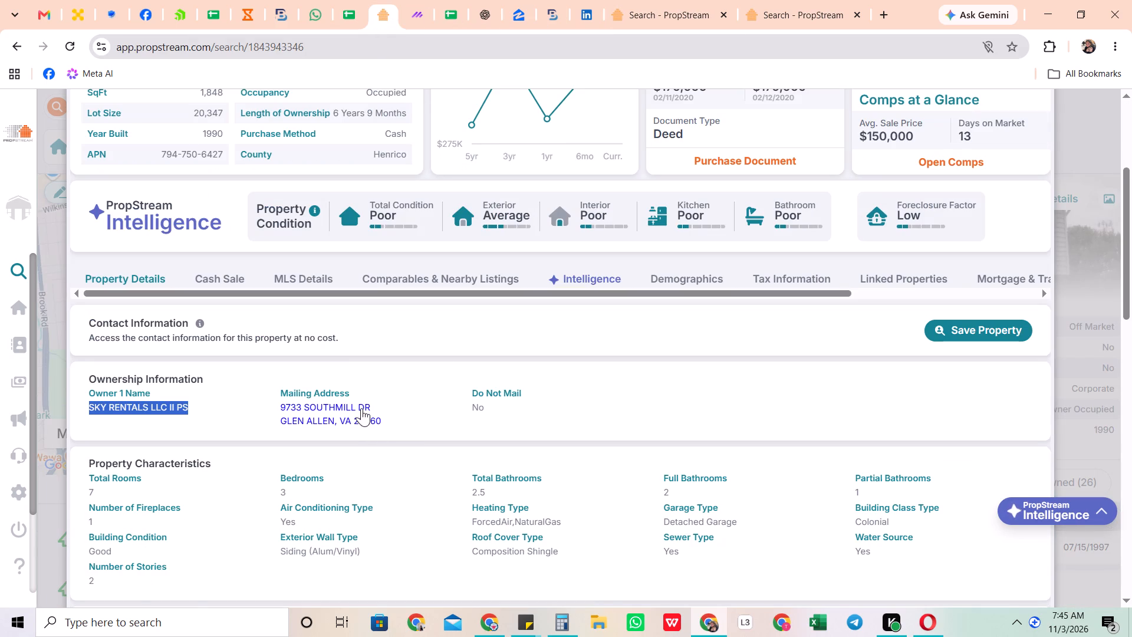
pyautogui.click(361, 408)
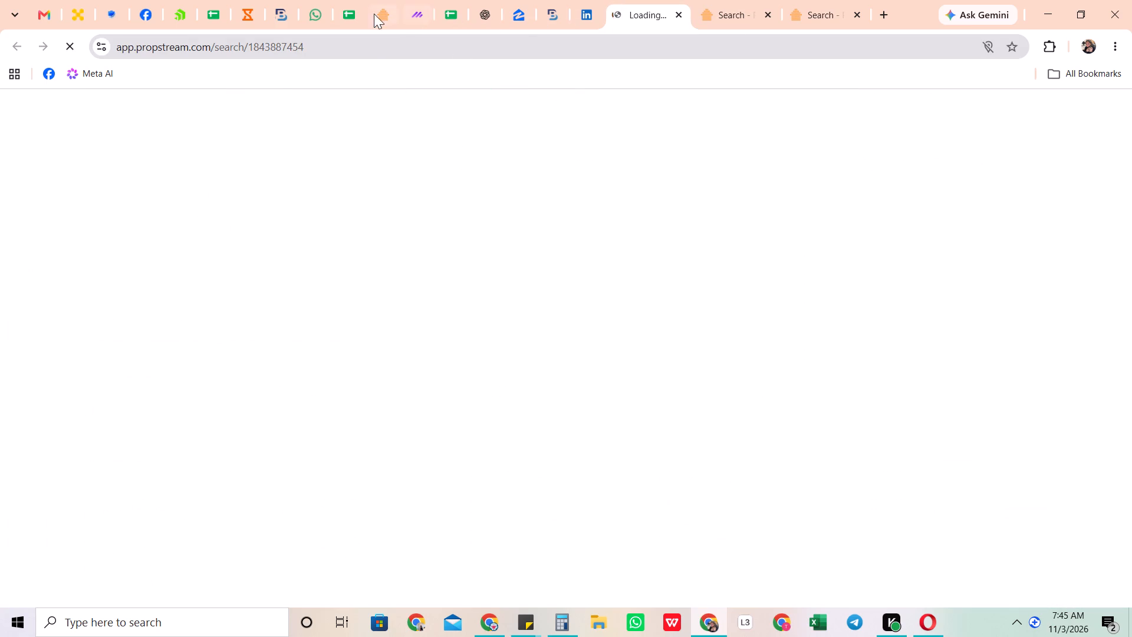
# Copy the ZIP code 23227 from the property's PropStream record into the ZIP Code cell of row 1377.
pyautogui.click(377, 14)
pyautogui.scroll(5, 473, 294)
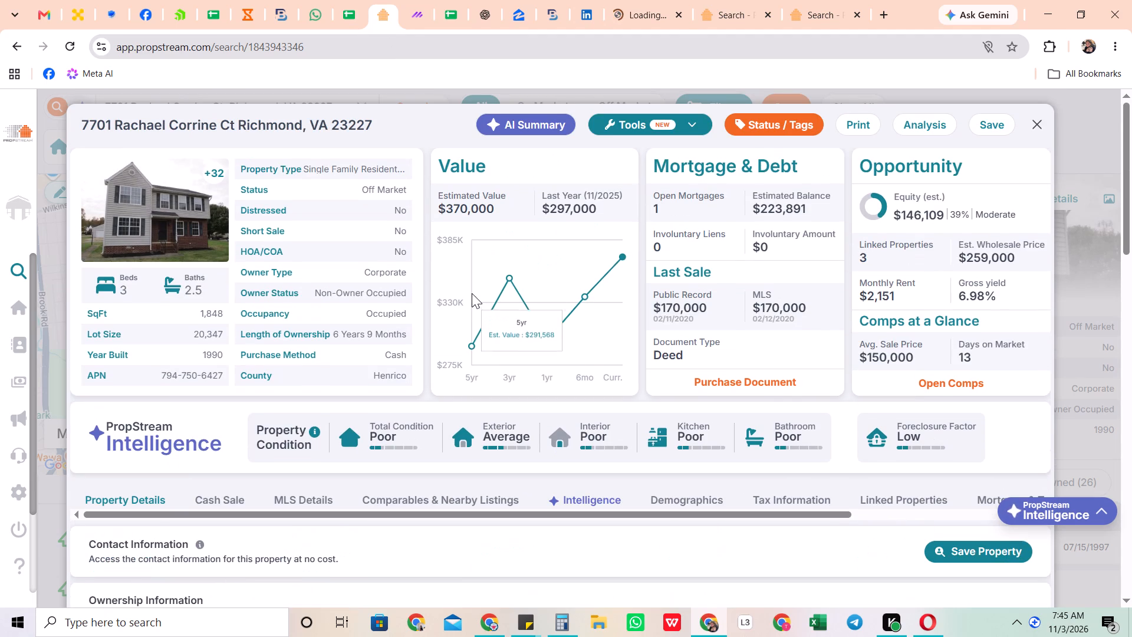
pyautogui.moveTo(333, 126); pyautogui.dragTo(381, 123)
pyautogui.hotkey('ctrl', 'c')
pyautogui.click(352, 9)
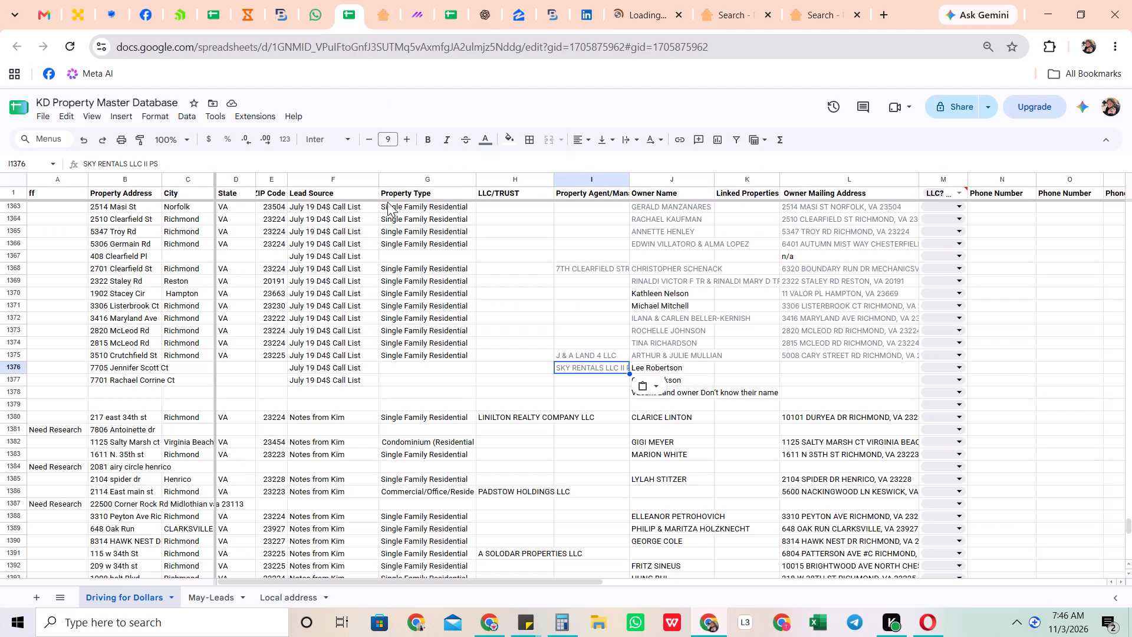
pyautogui.click(269, 367)
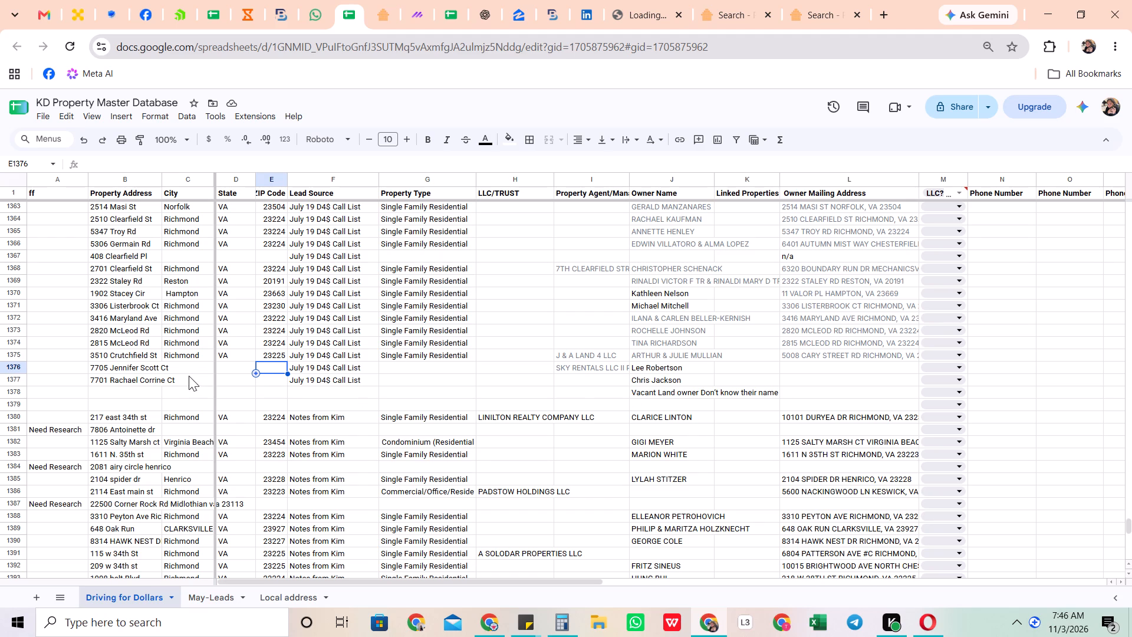
pyautogui.click(386, 15)
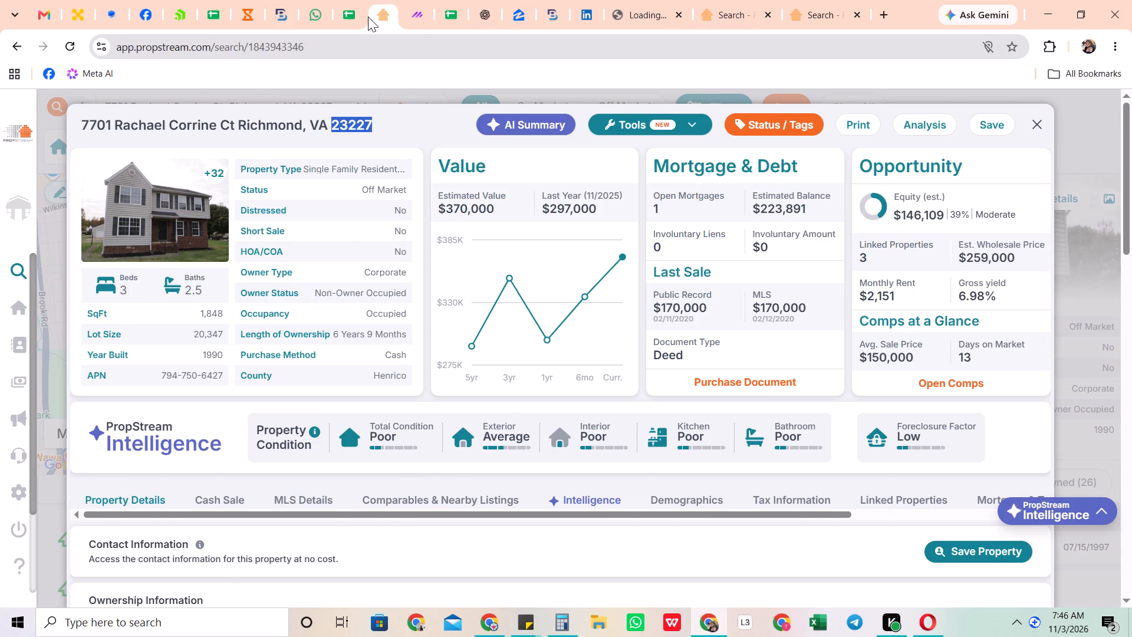
pyautogui.click(359, 21)
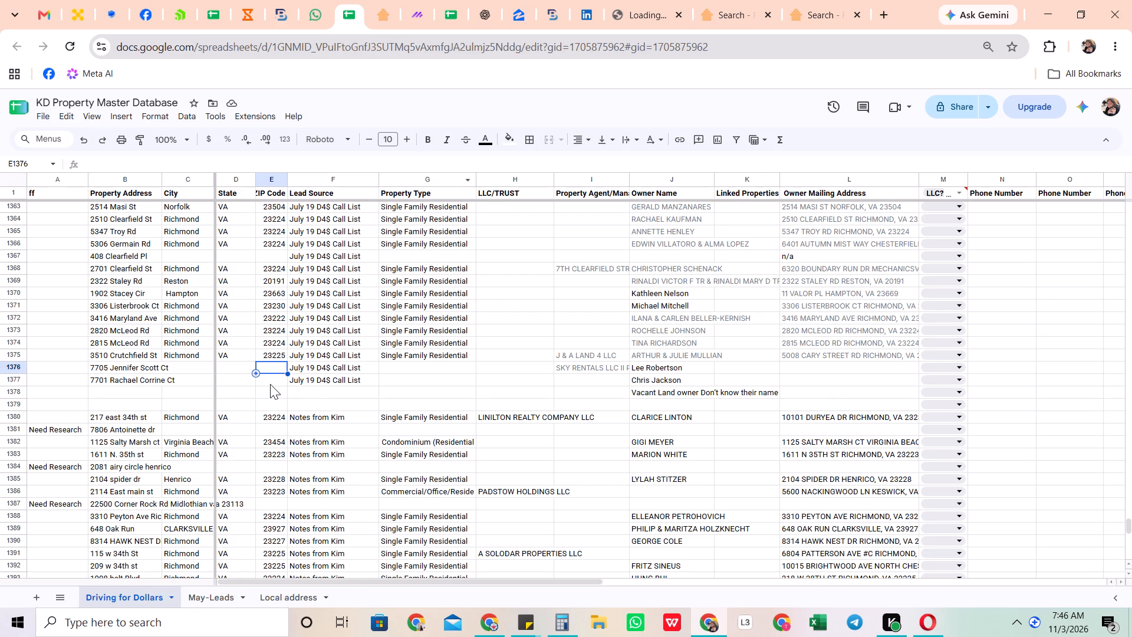
pyautogui.click(271, 383)
pyautogui.keyDown('ctrl'); pyautogui.doubleClick(271, 383); pyautogui.keyUp('ctrl')
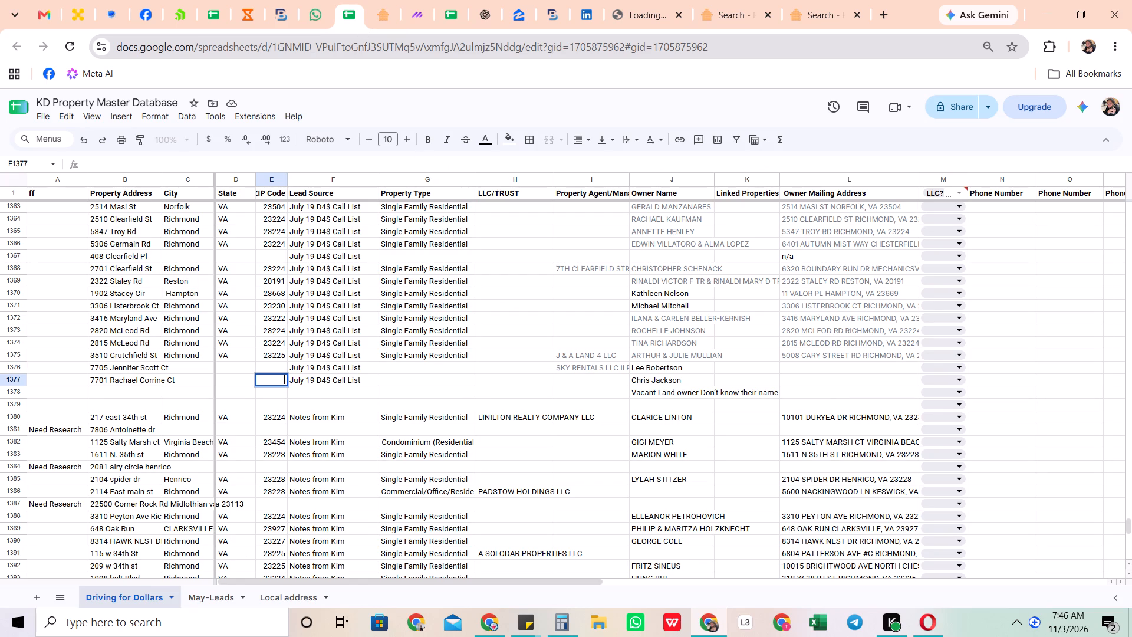
pyautogui.hotkey('ctrl', 'v')
# Fill in the City as Richmond and the State as VA for rows 1376 and 1377.
pyautogui.click(242, 380)
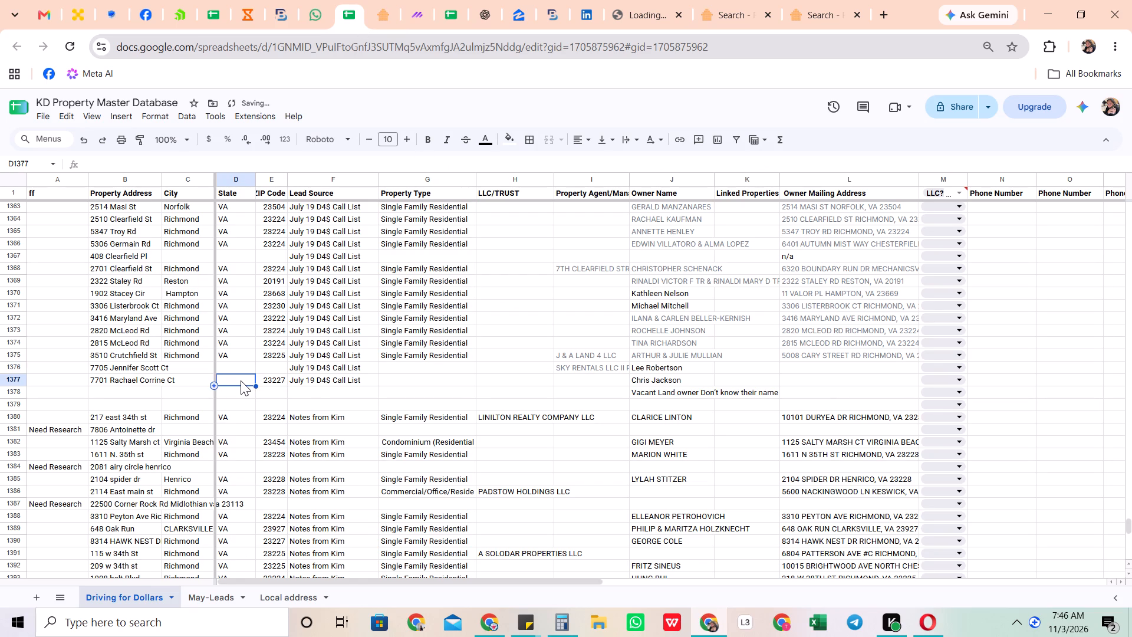
pyautogui.hotkey('shift', 'v')
pyautogui.hotkey('shift', 'a')
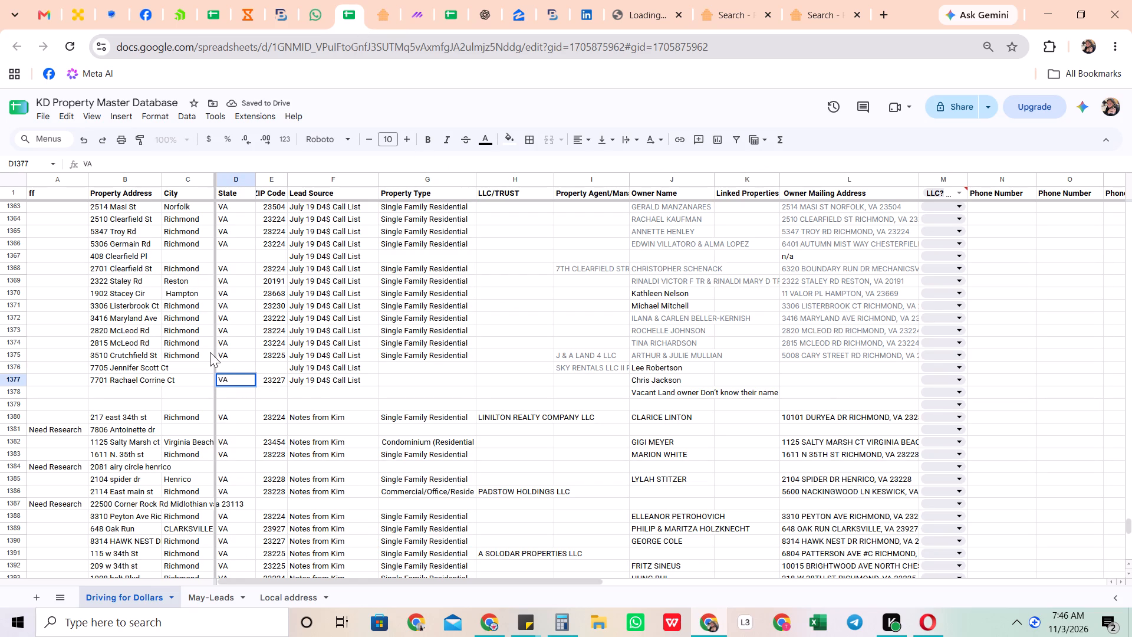
pyautogui.click(205, 352)
pyautogui.hotkey('ctrl', 'c')
pyautogui.click(200, 367)
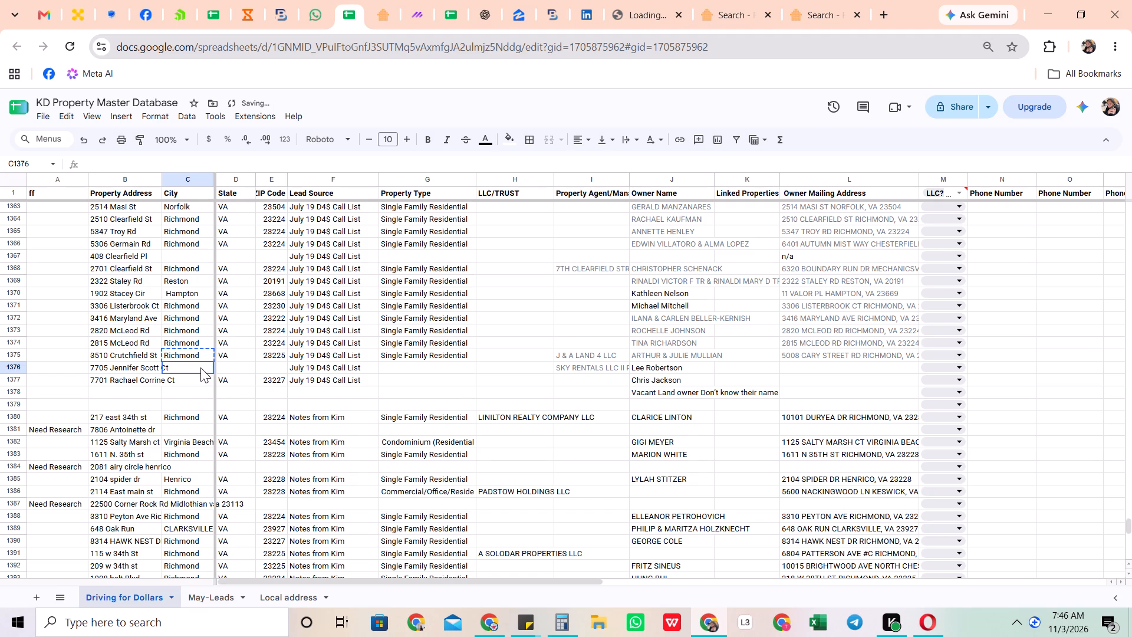
pyautogui.hotkey('ctrl', 'v')
pyautogui.click(204, 380)
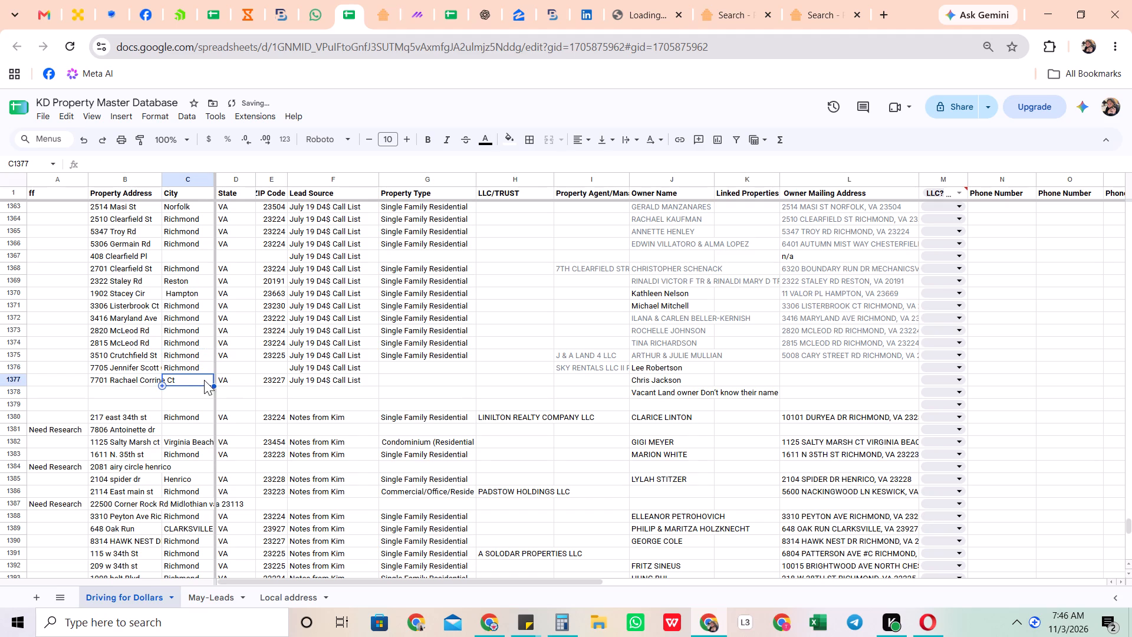
pyautogui.hotkey('ctrl', 'v')
pyautogui.click(234, 369)
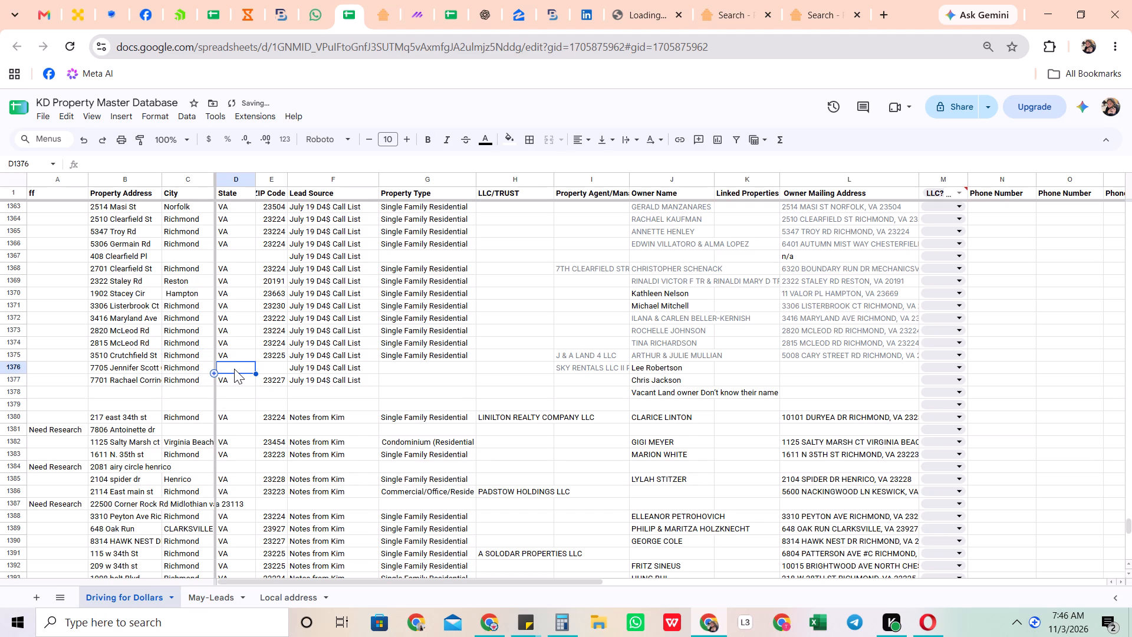
pyautogui.write('VA')
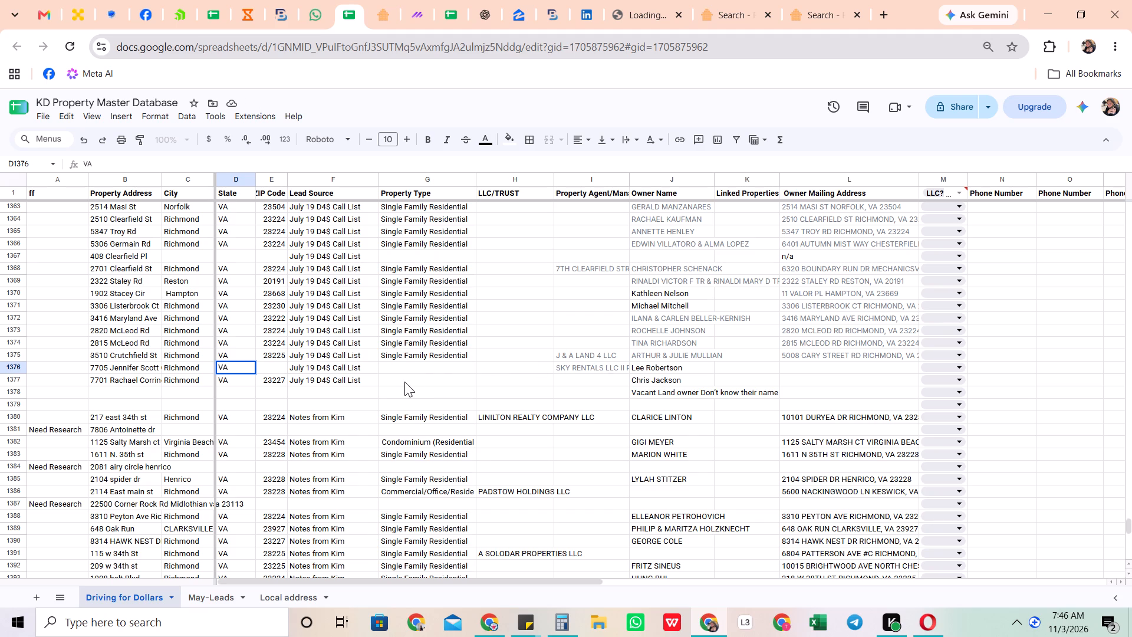
# Copy the Owner 1 Name from the Glen Allen property record in PropStream into the Property Agent cell of row 1377.
pyautogui.click(393, 11)
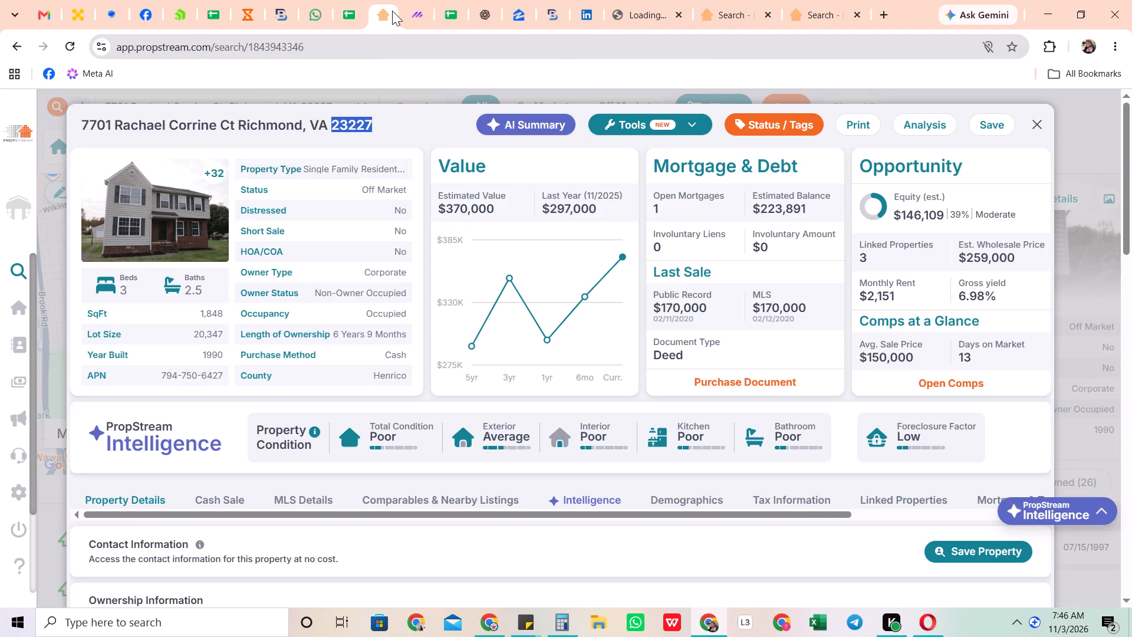
pyautogui.scroll(-1, 496, 357)
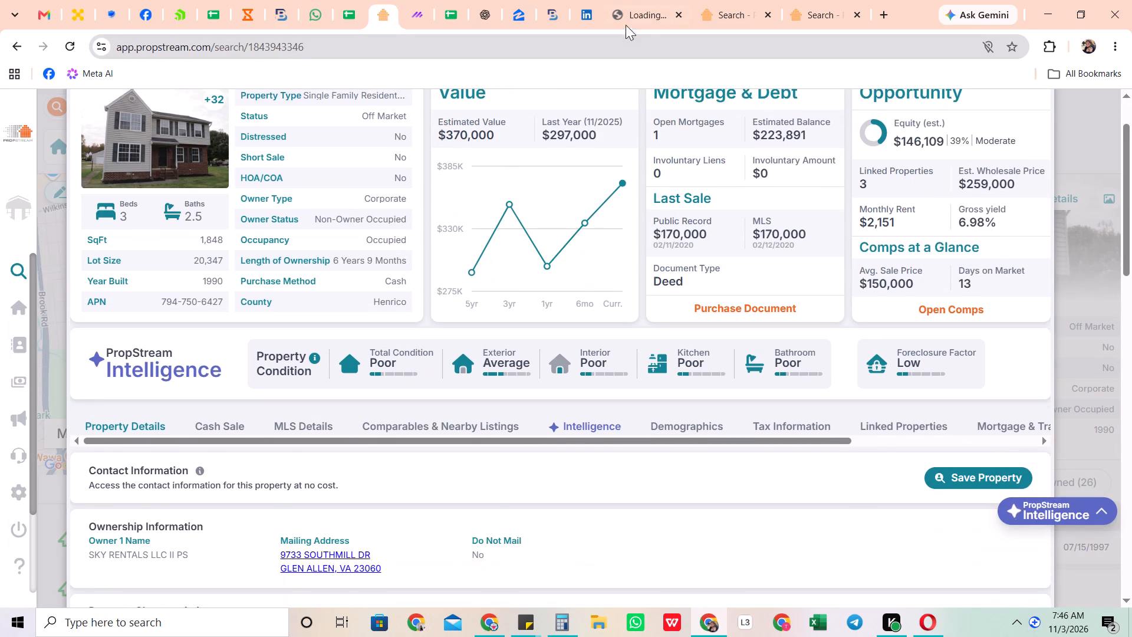
pyautogui.click(639, 6)
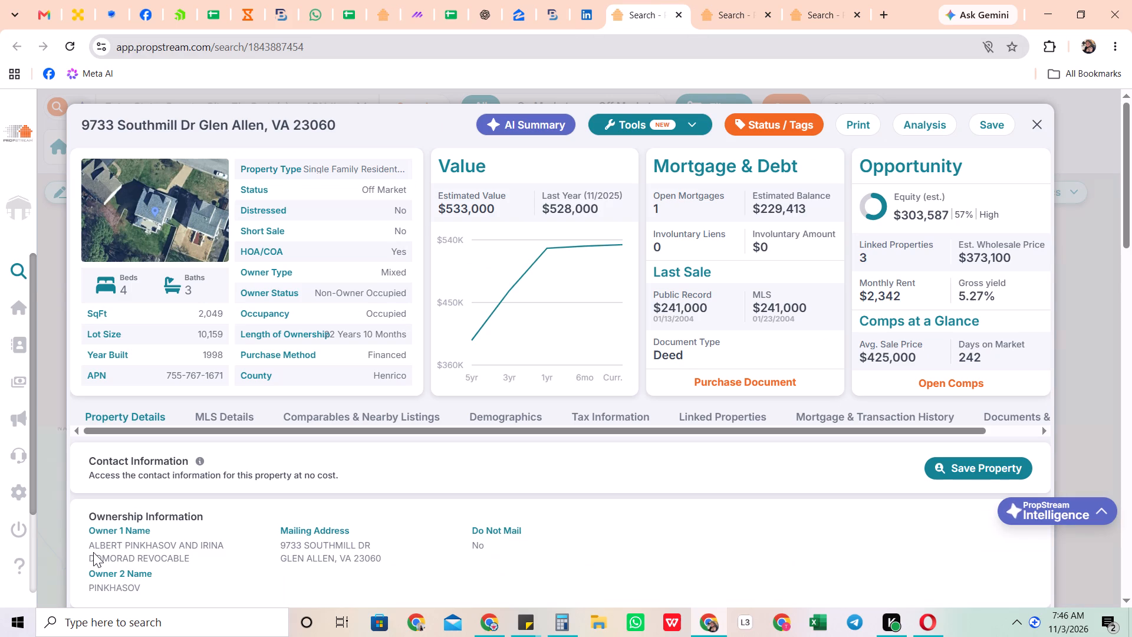
pyautogui.moveTo(88, 549); pyautogui.dragTo(194, 557)
pyautogui.hotkey('ctrl', 'c')
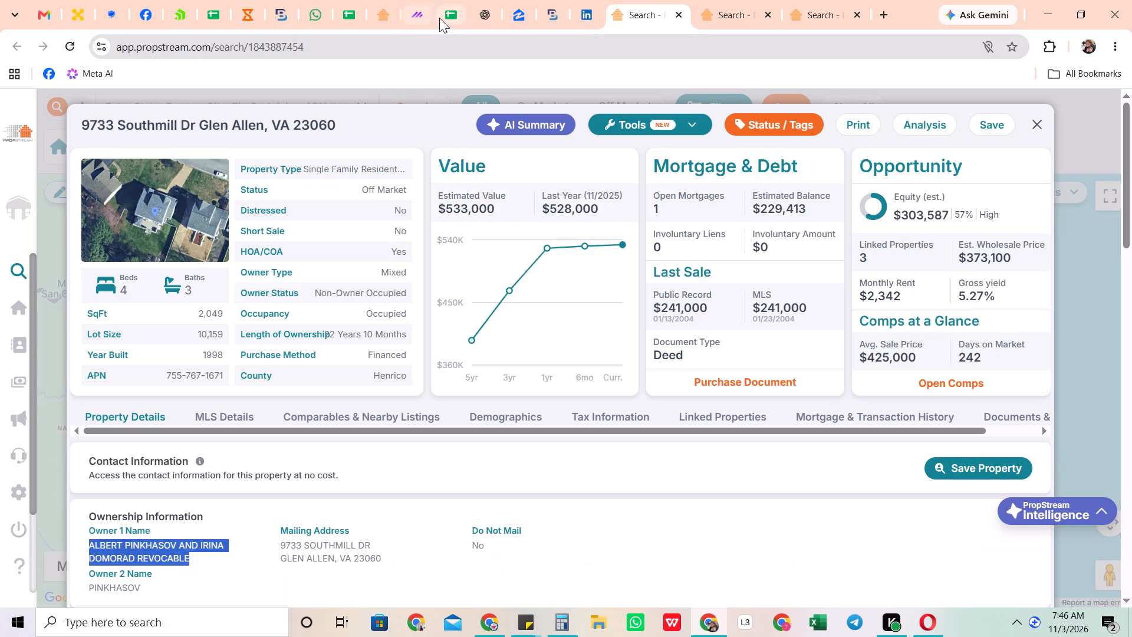
pyautogui.click(386, 17)
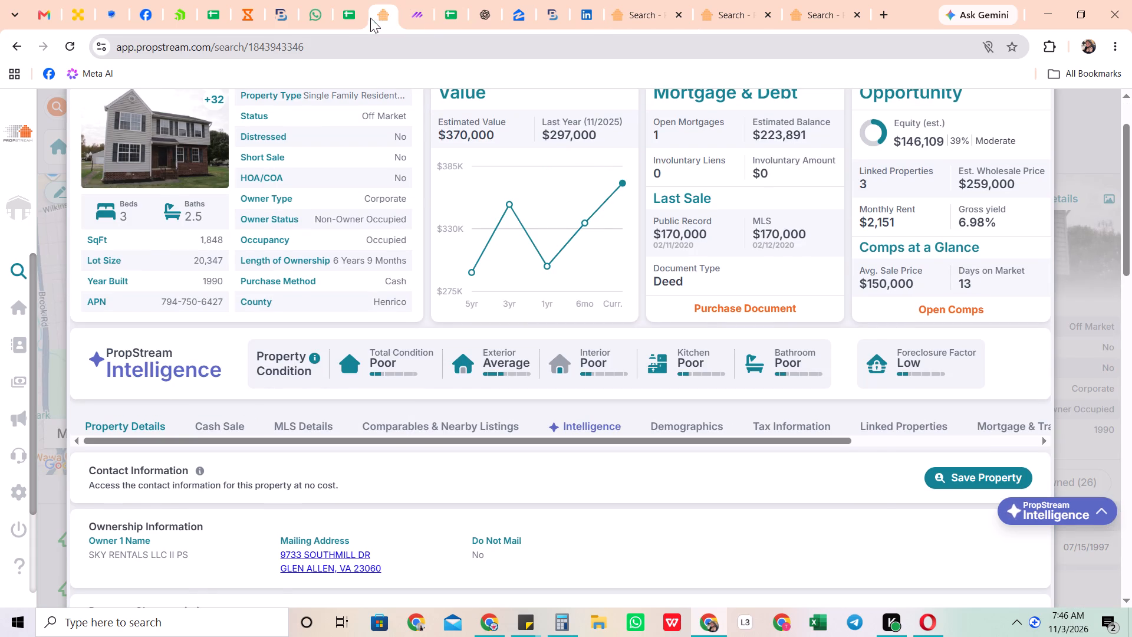
pyautogui.click(350, 16)
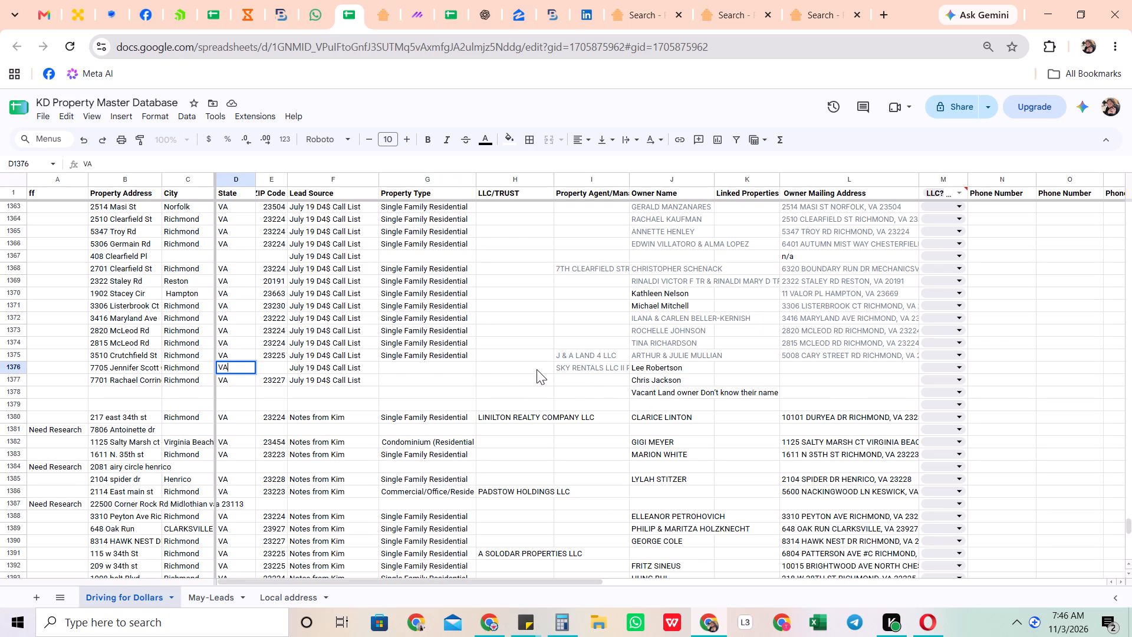
pyautogui.click(577, 379)
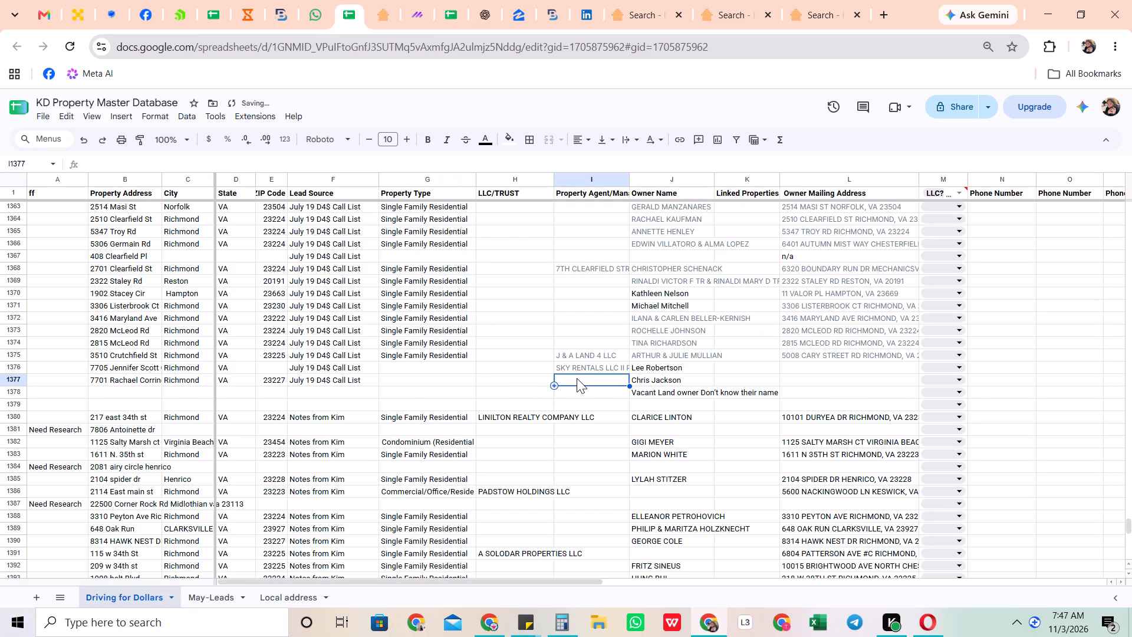
pyautogui.hotkey('ctrl', 'v')
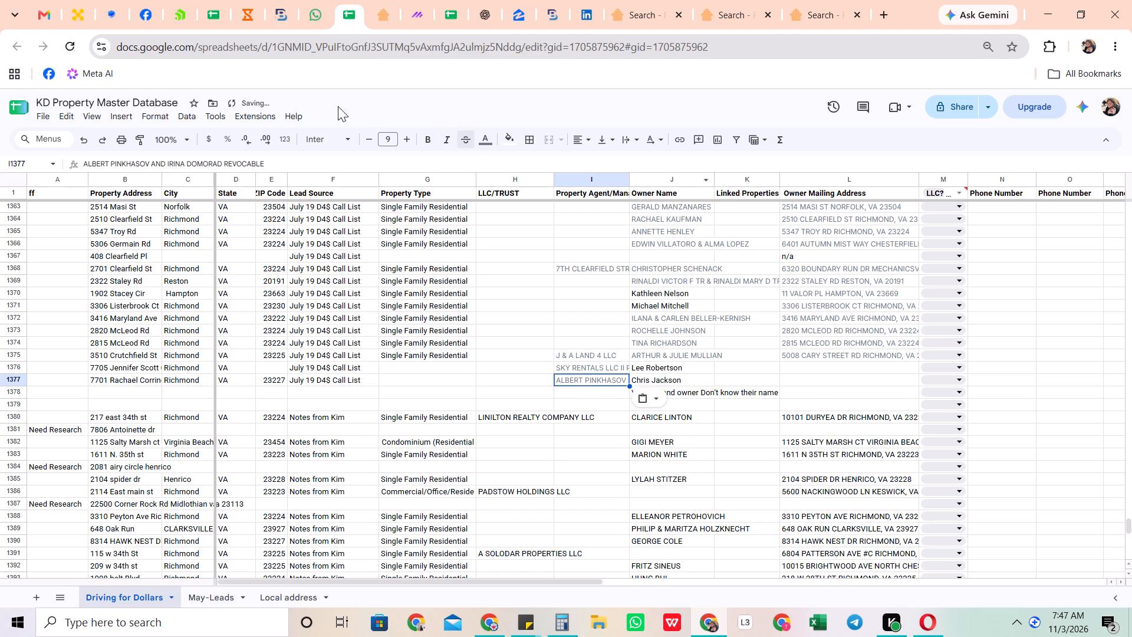
# Copy the owner's mailing address from the Glen Allen property record into the Owner Mailing Address cell of row 1377.
pyautogui.click(627, 11)
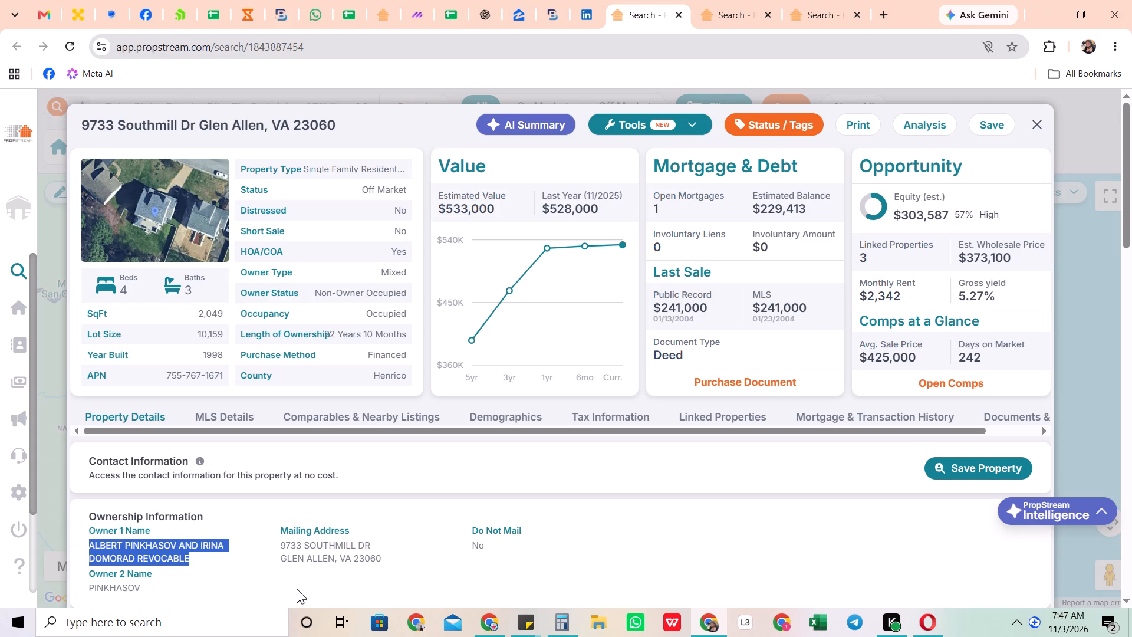
pyautogui.moveTo(279, 543); pyautogui.dragTo(289, 544)
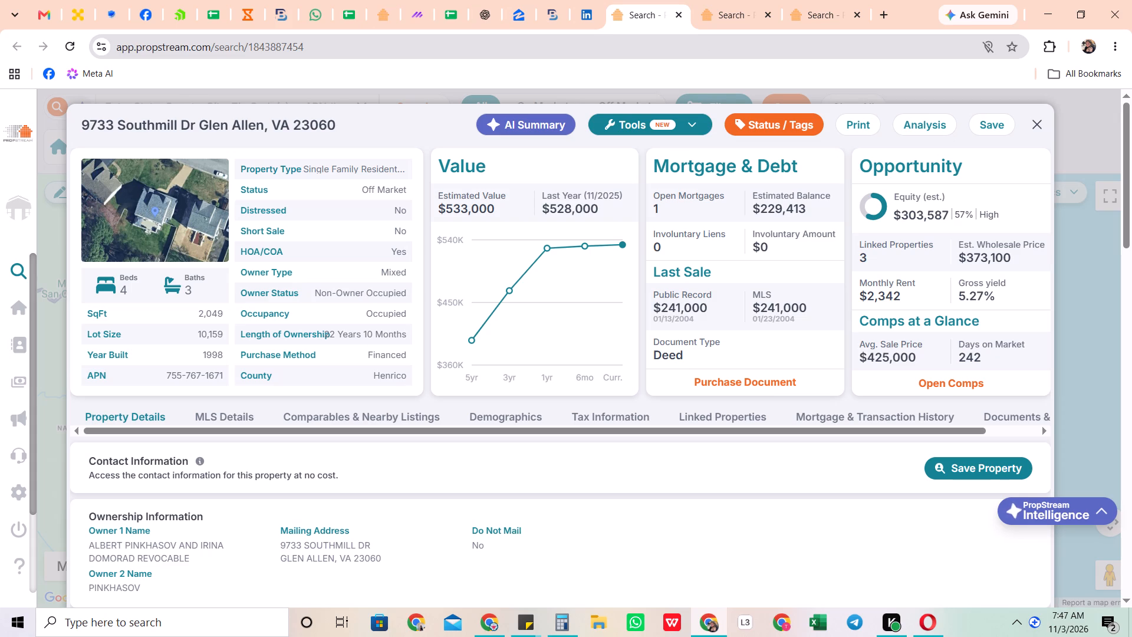
pyautogui.moveTo(289, 544); pyautogui.dragTo(381, 559)
pyautogui.hotkey('ctrl', 'c')
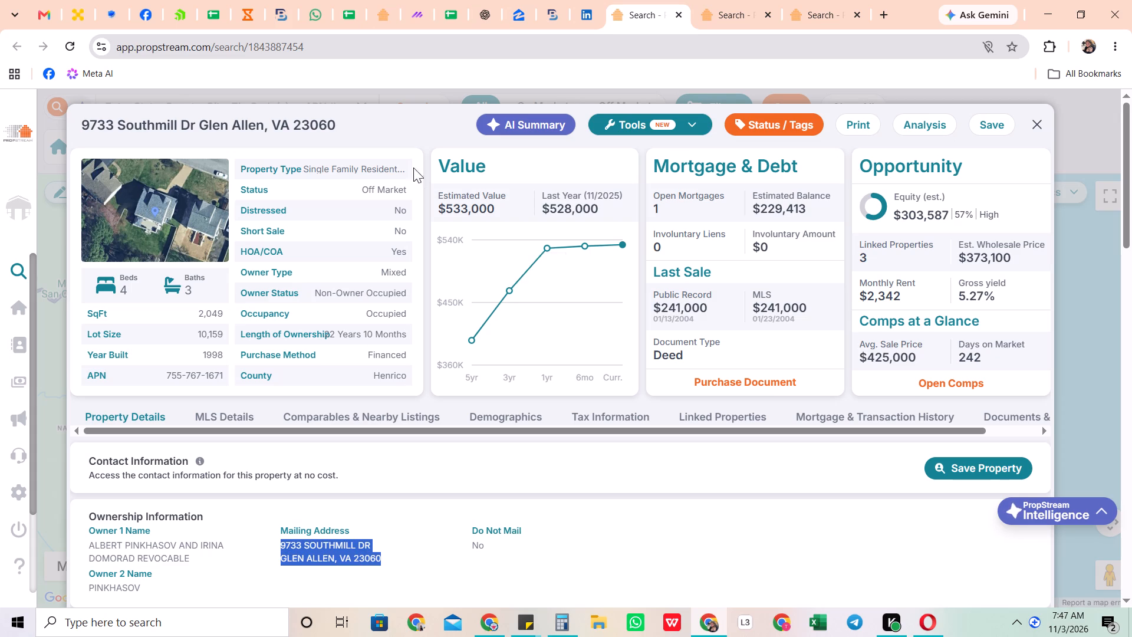
pyautogui.click(389, 18)
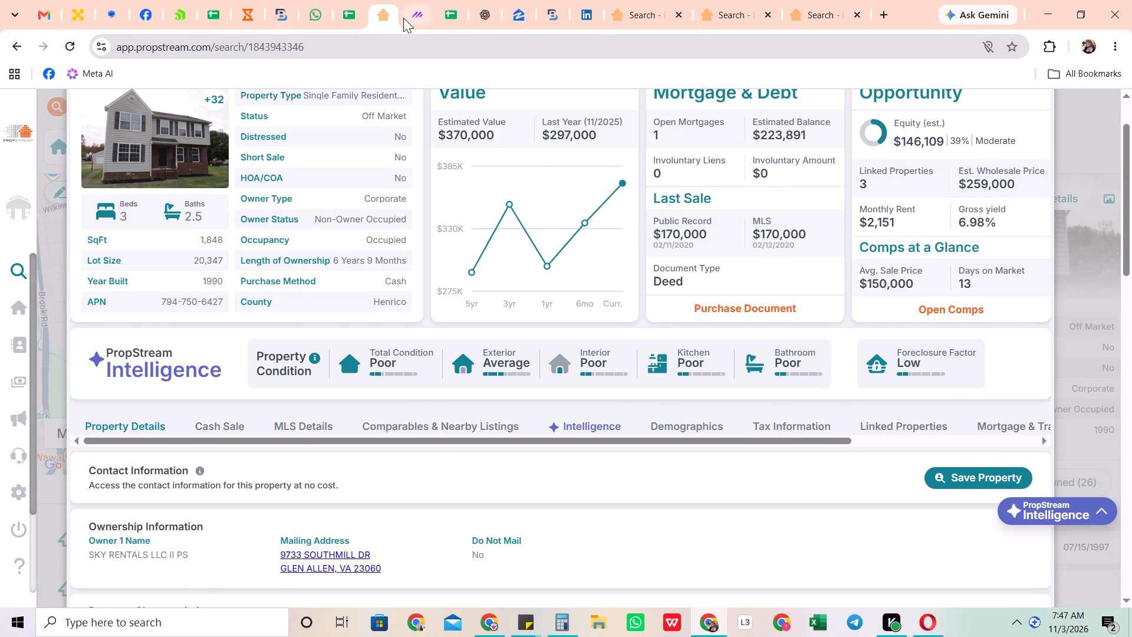
pyautogui.click(361, 17)
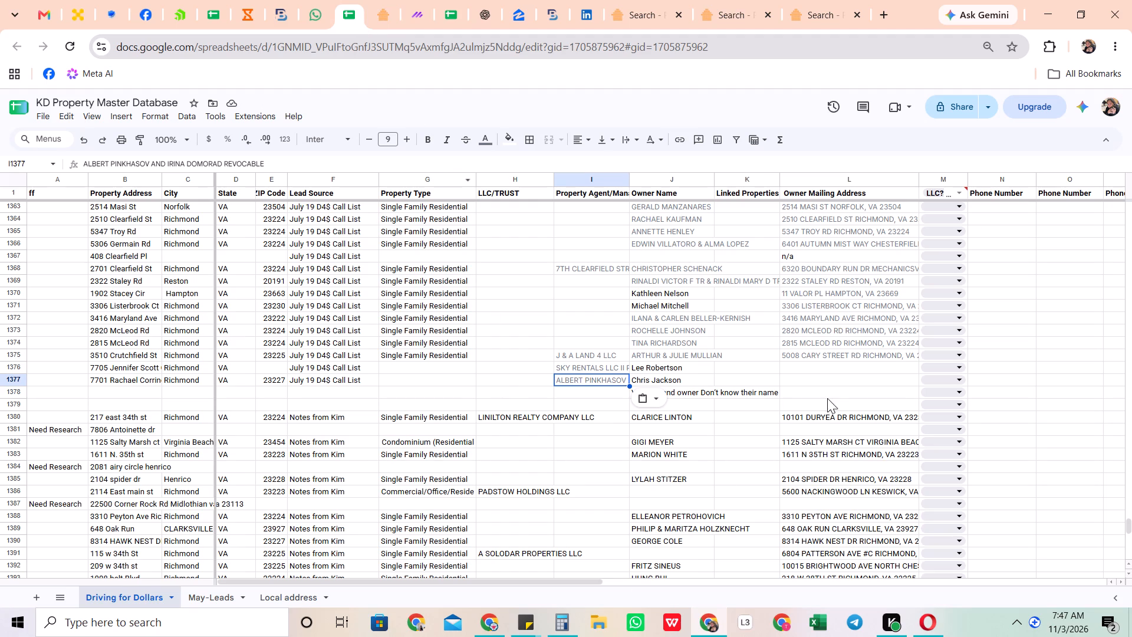
pyautogui.click(802, 377)
pyautogui.hotkey('ctrl', 'v')
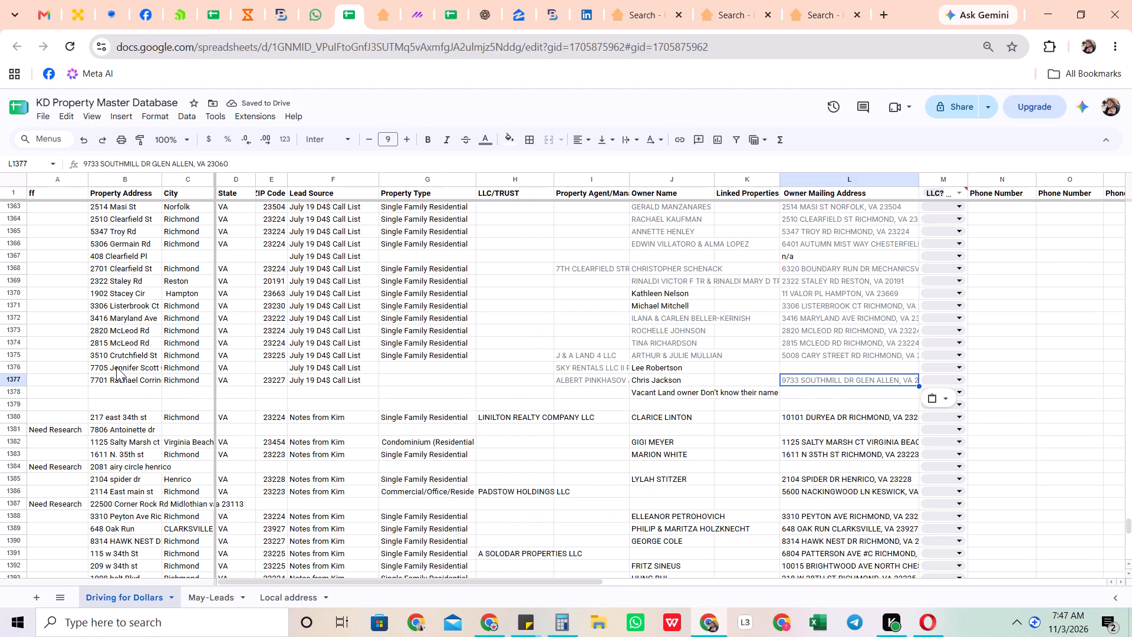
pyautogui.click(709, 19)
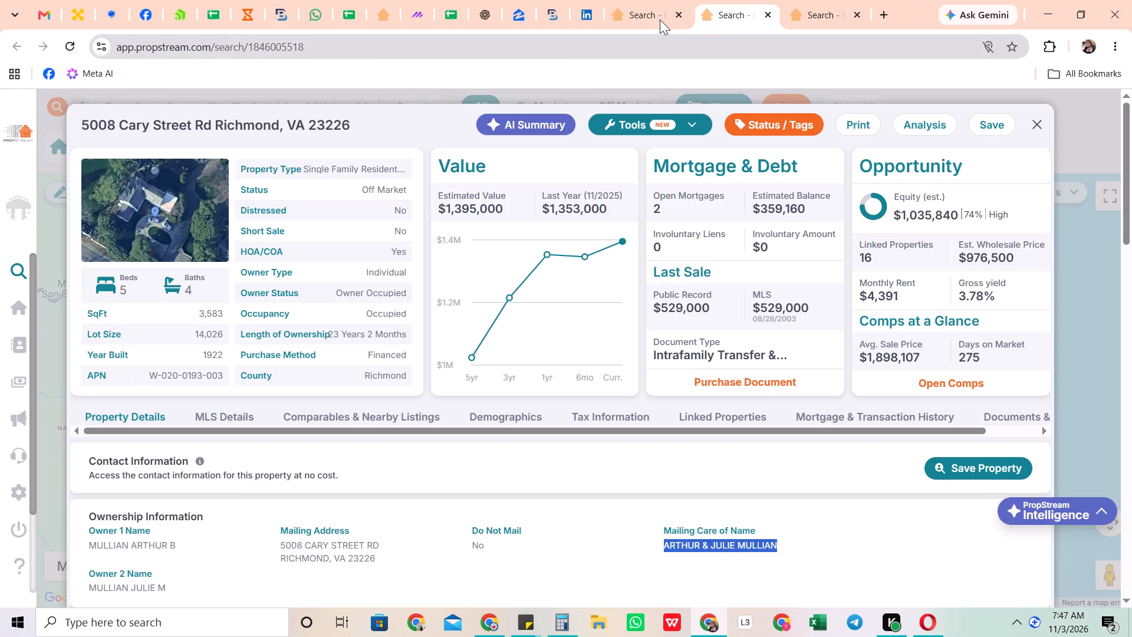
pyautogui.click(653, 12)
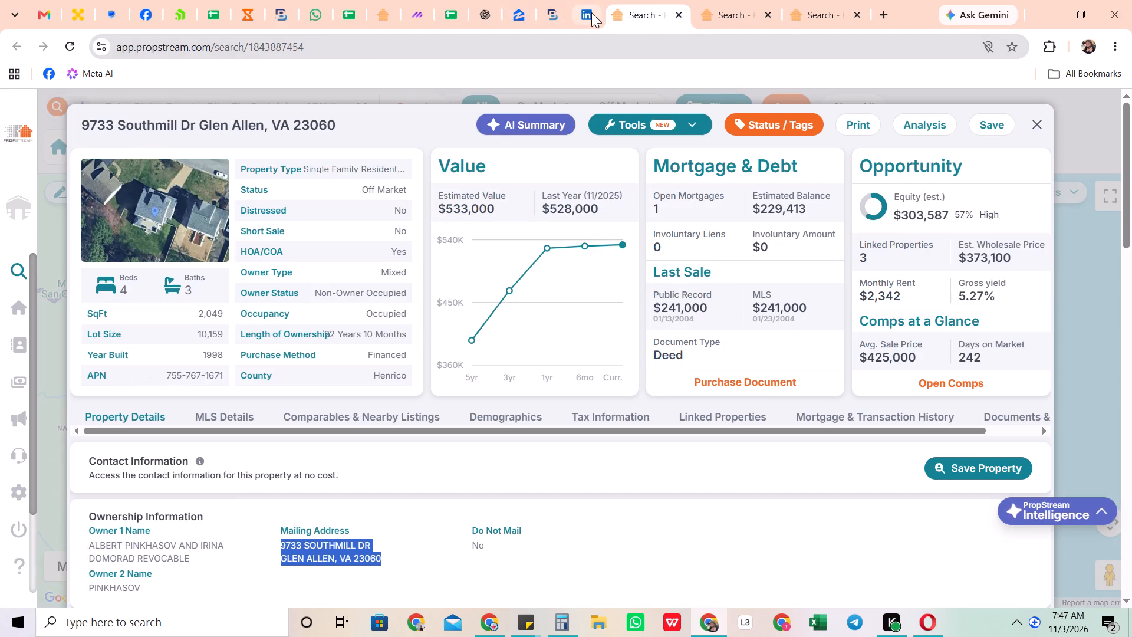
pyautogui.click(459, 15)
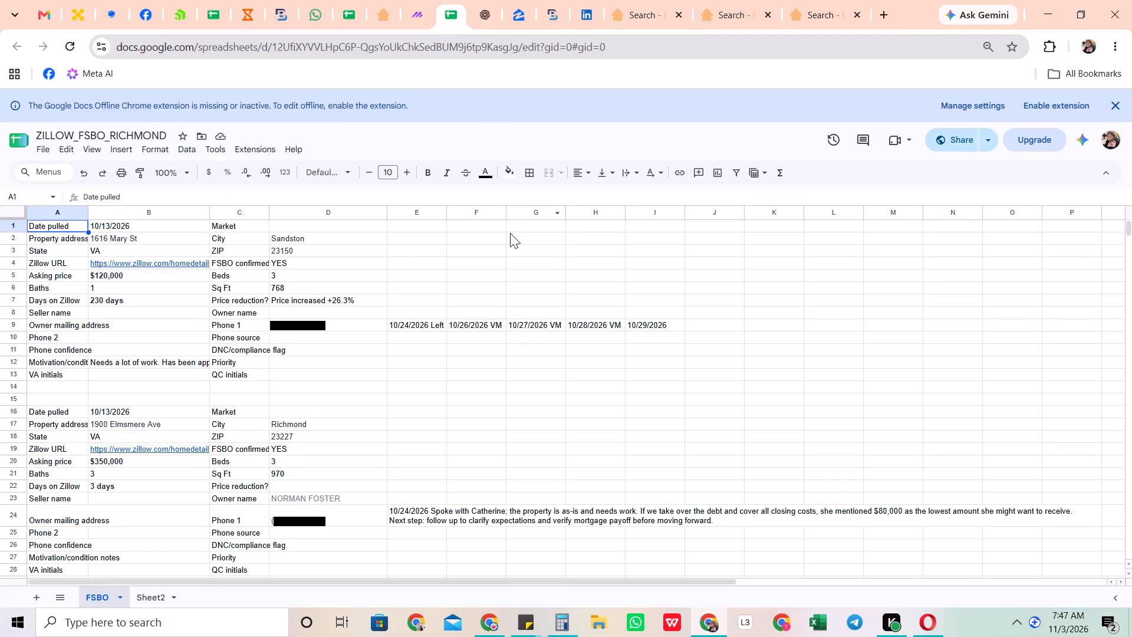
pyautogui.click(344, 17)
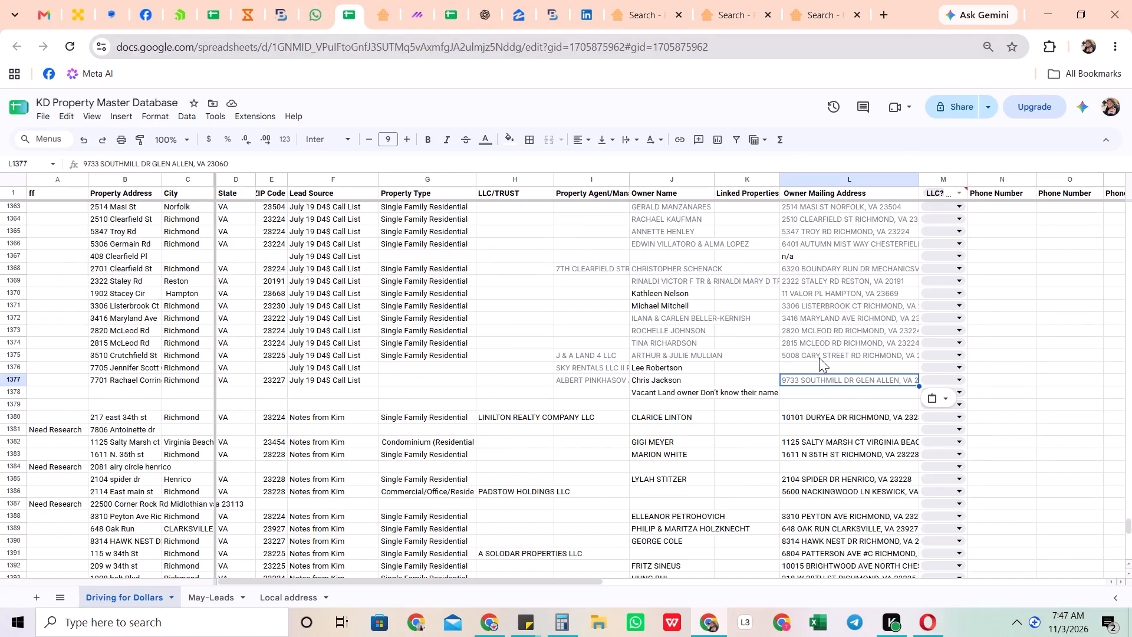
# Move the Owner Mailing Address from row 1375 to the same column of row 1376.
pyautogui.click(819, 358)
pyautogui.hotkey('ctrl', 'x')
pyautogui.click(816, 368)
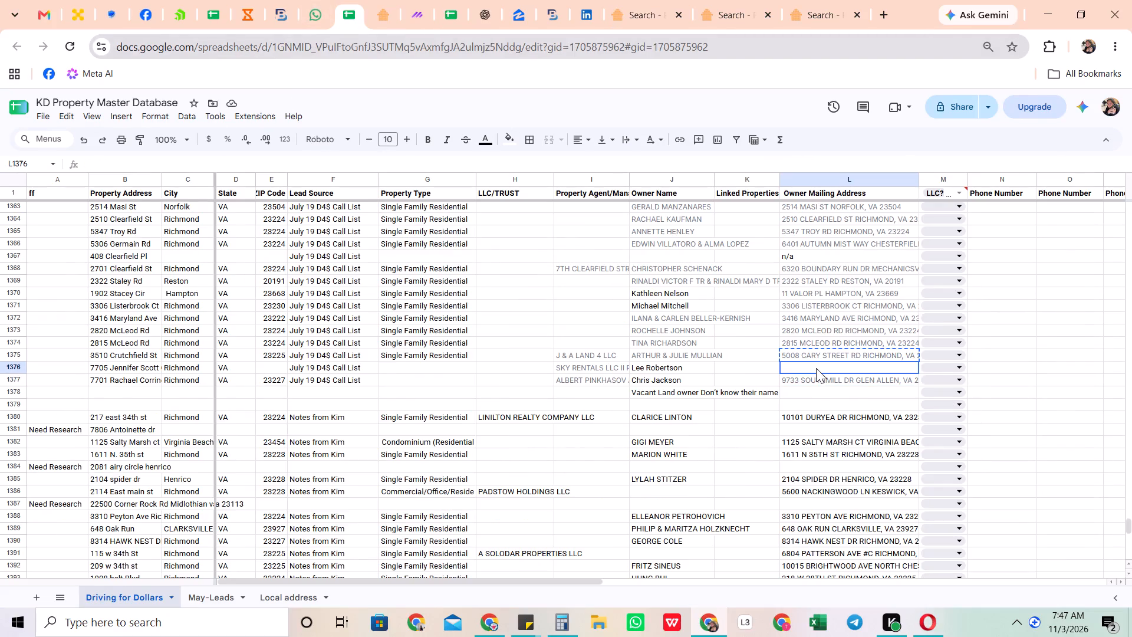
pyautogui.hotkey('ctrl', 'v')
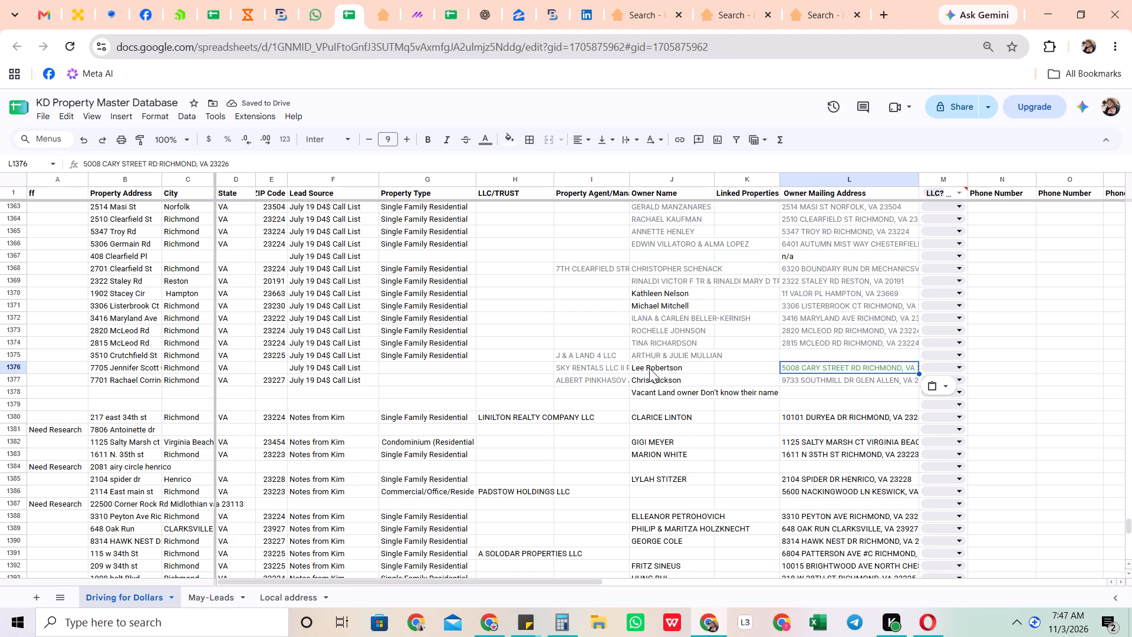
# Copy the Single Family Residential property type from row 1375 into the Property Type cells of rows 1376 and 1377.
pyautogui.click(437, 356)
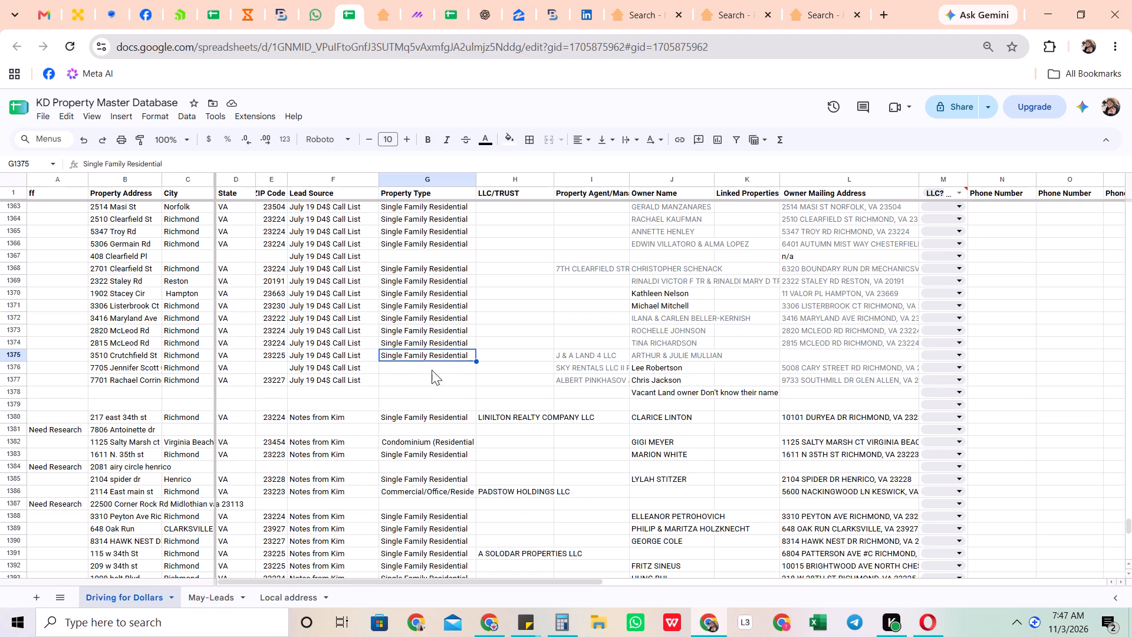
pyautogui.hotkey('ctrl', 'c')
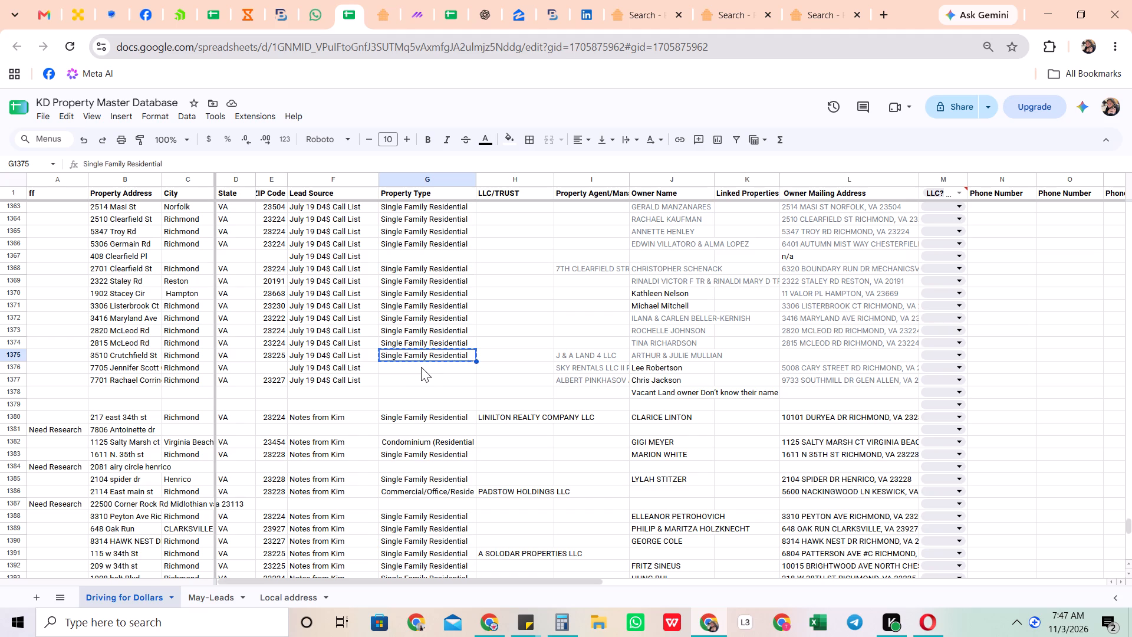
pyautogui.click(421, 367)
pyautogui.hotkey('ctrl', 'v')
pyautogui.keyDown('ctrl'); pyautogui.click(420, 379); pyautogui.keyUp('ctrl')
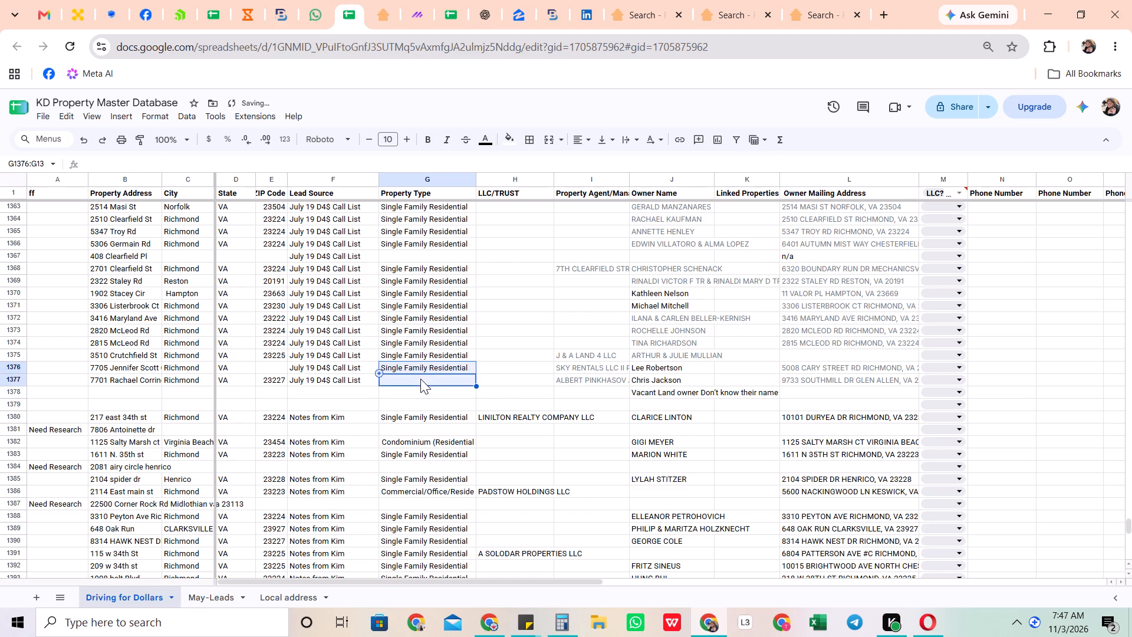
pyautogui.hotkey('ctrl', 'v')
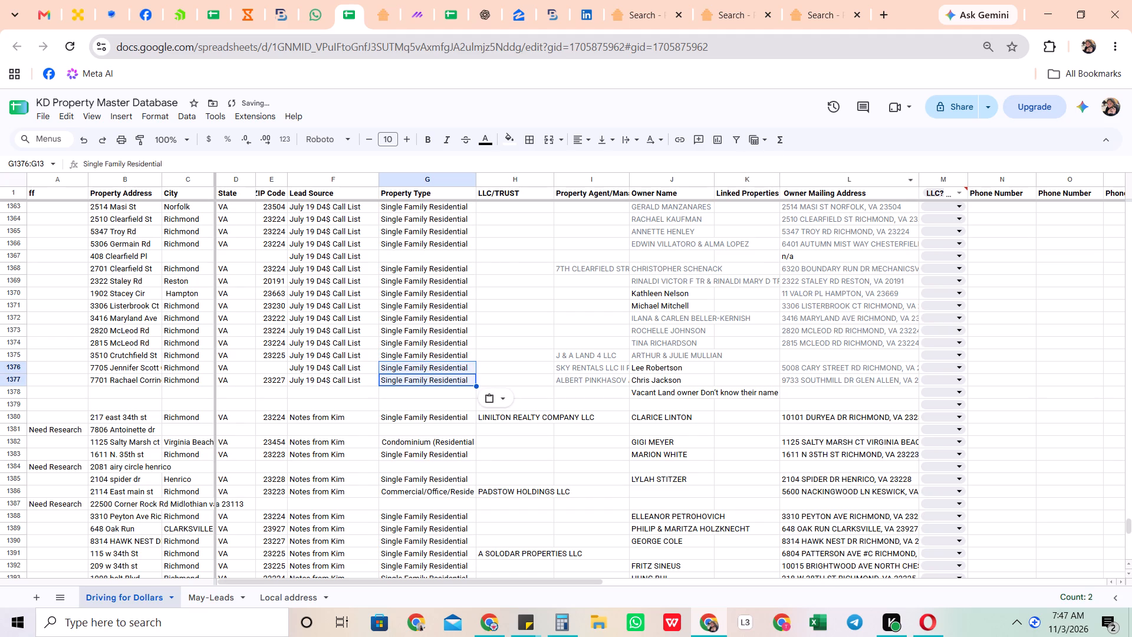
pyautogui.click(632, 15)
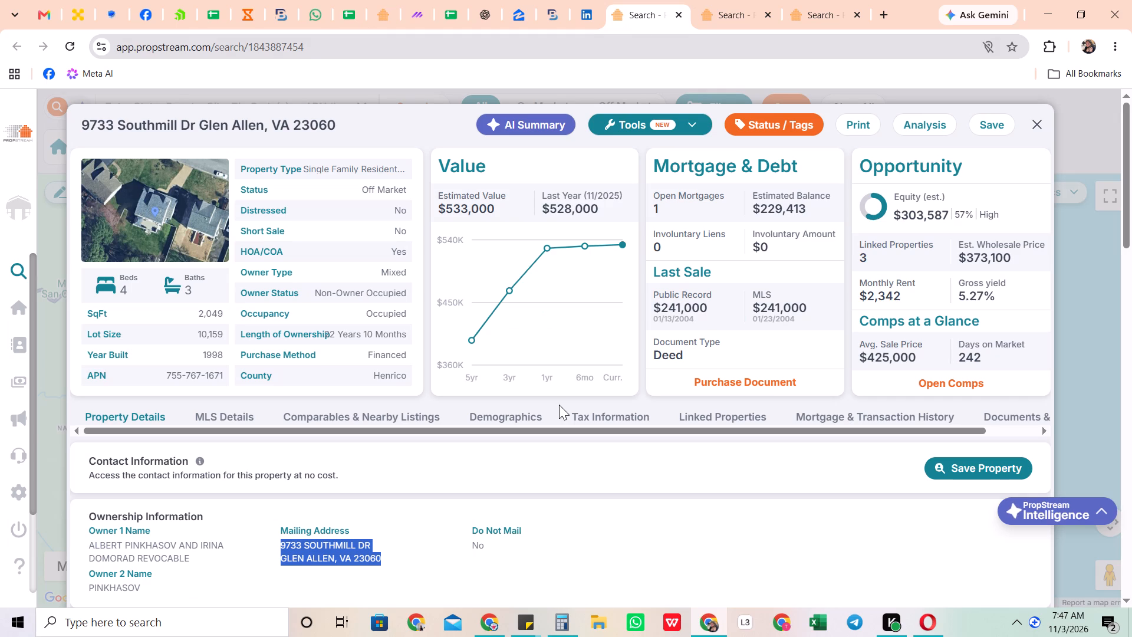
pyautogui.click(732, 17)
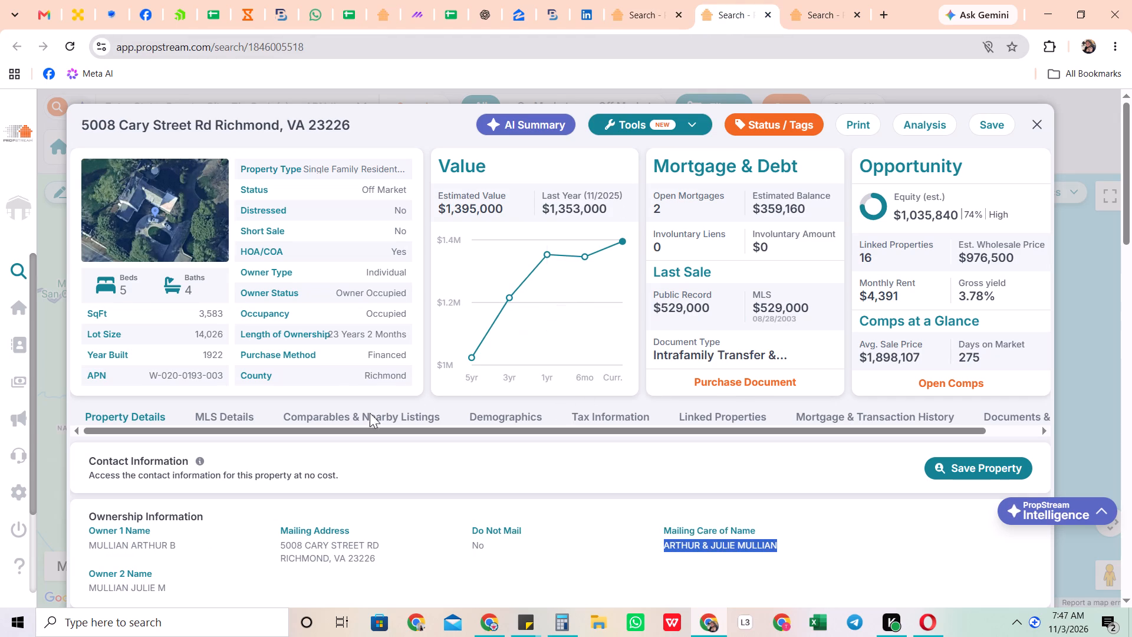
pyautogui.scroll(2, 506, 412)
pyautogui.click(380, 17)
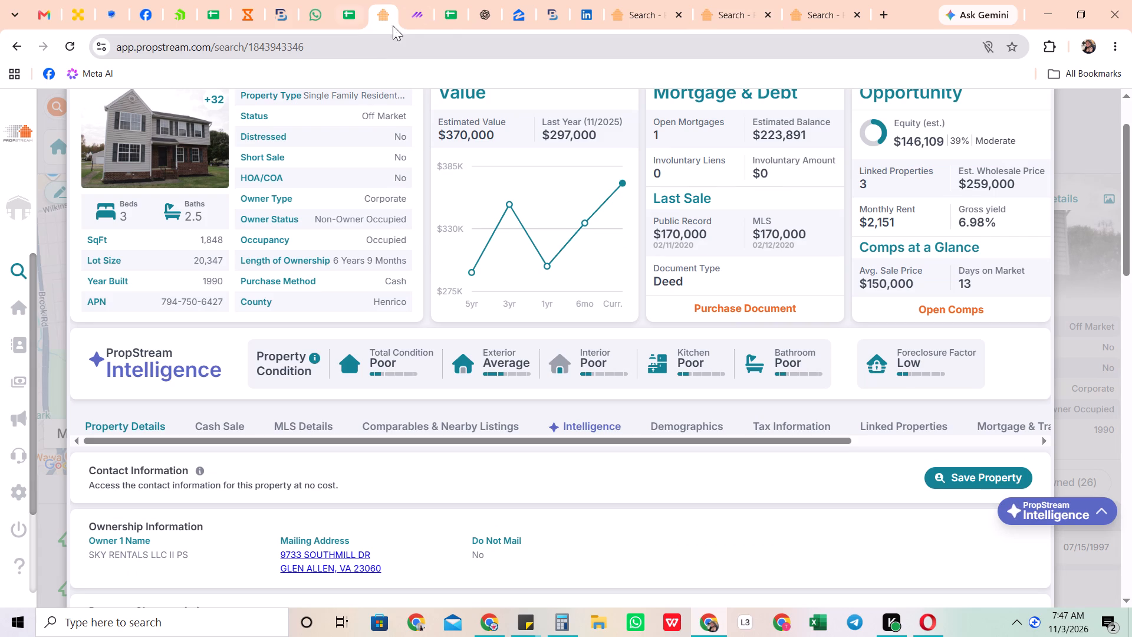
# Search PropStream for the Property Address copied from row 1376 and open the matching record's ownership information.
pyautogui.click(342, 18)
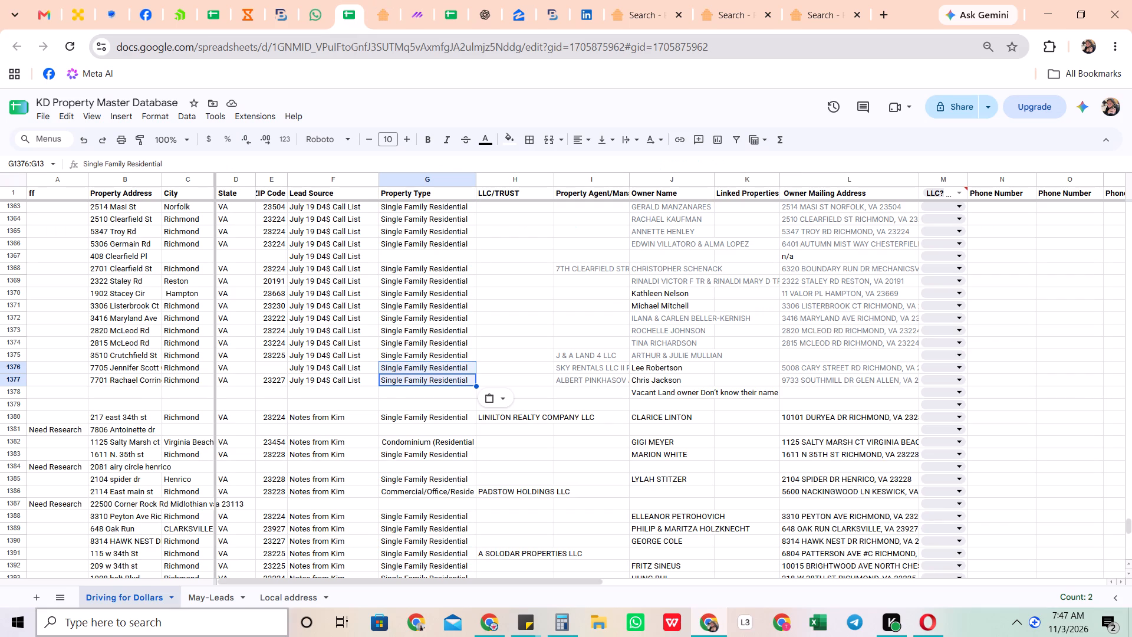
pyautogui.click(133, 369)
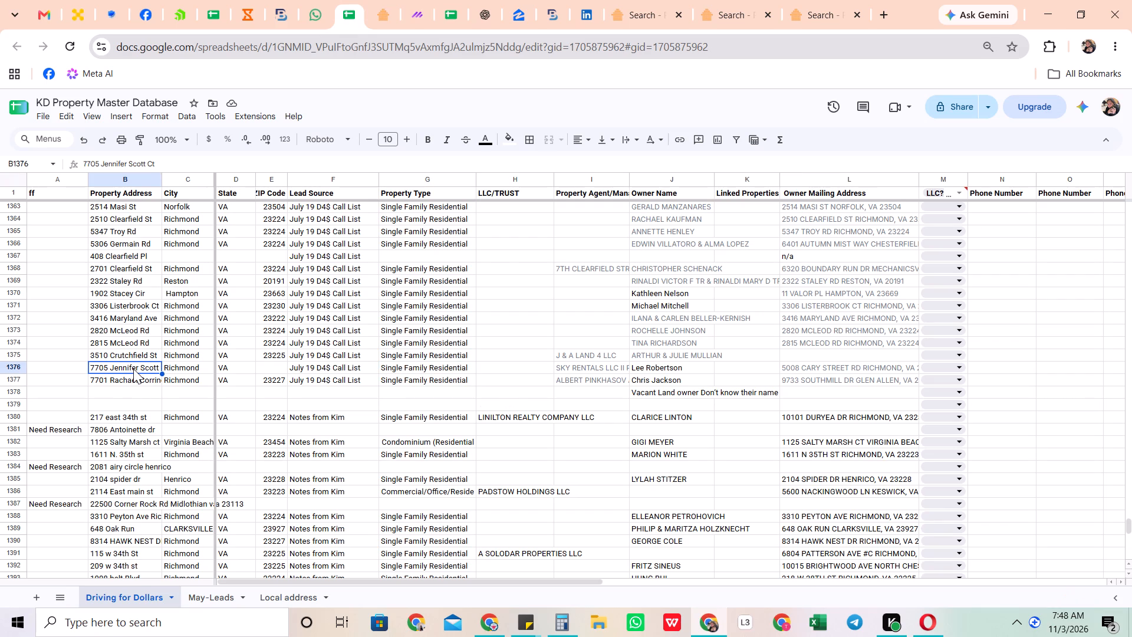
pyautogui.hotkey('ctrl', 'c')
pyautogui.click(397, 16)
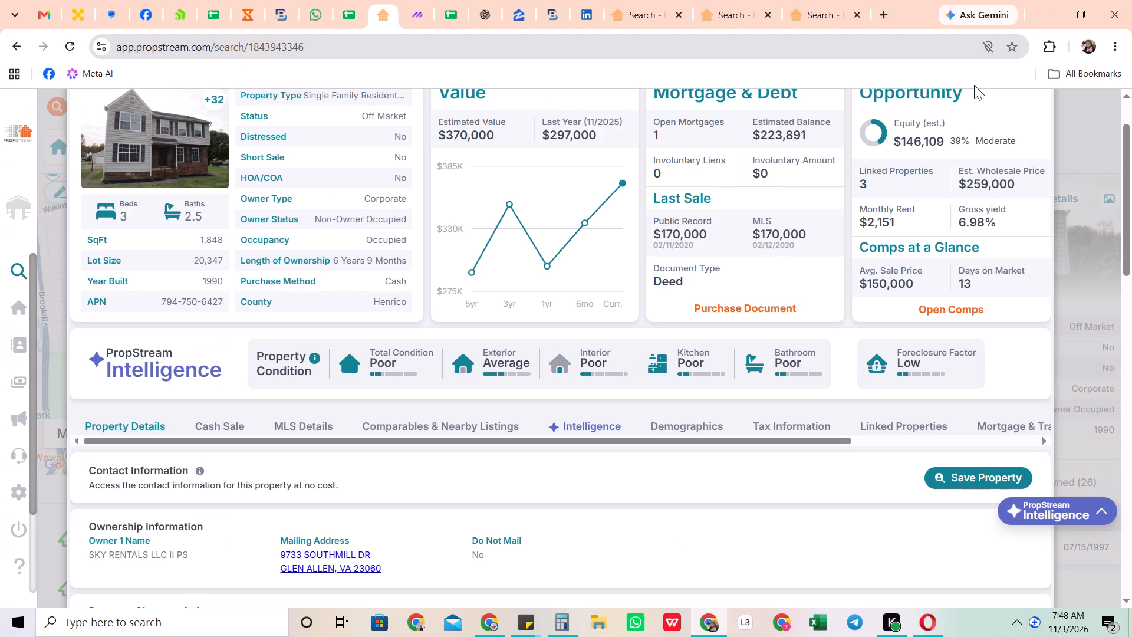
pyautogui.scroll(3, 934, 301)
pyautogui.click(1033, 126)
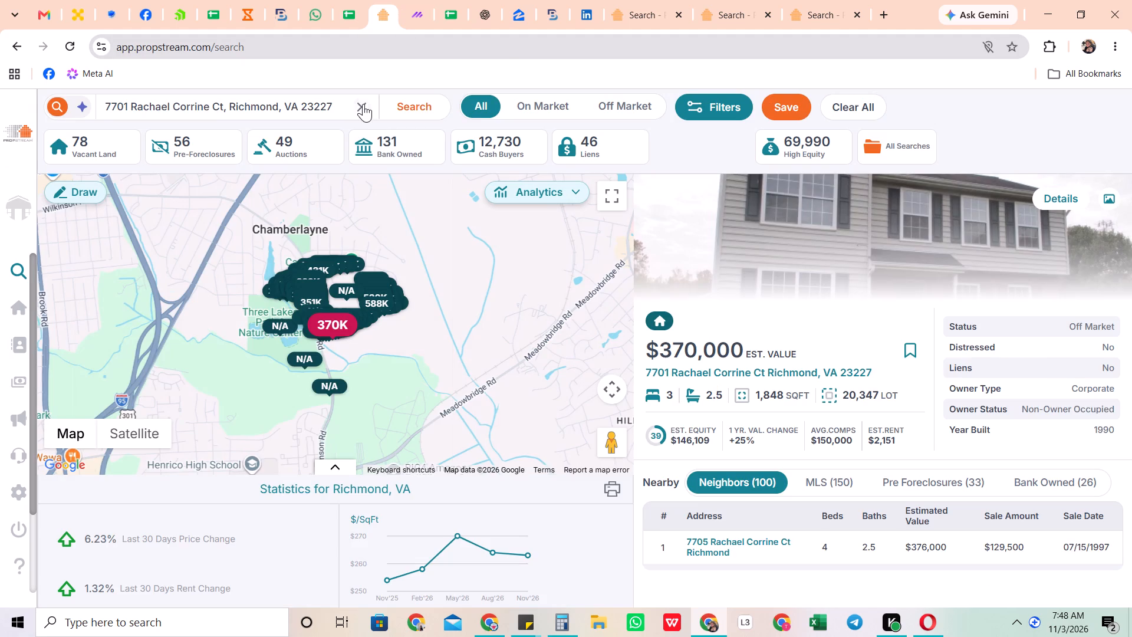
pyautogui.click(363, 104)
pyautogui.click(277, 111)
pyautogui.hotkey('ctrl', 'v')
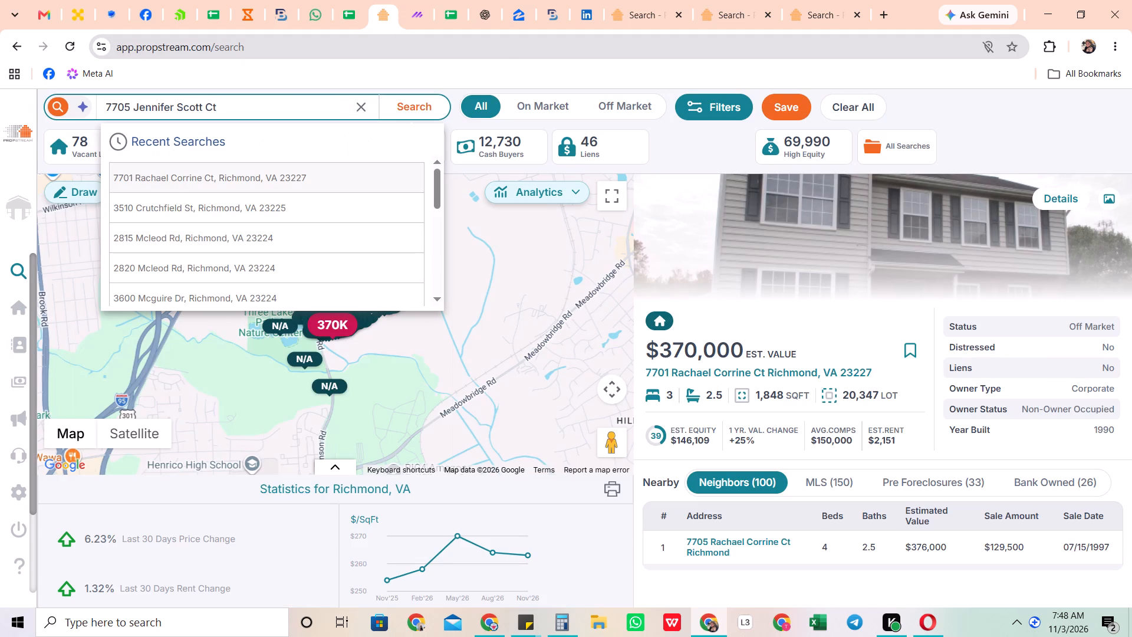
pyautogui.click(278, 147)
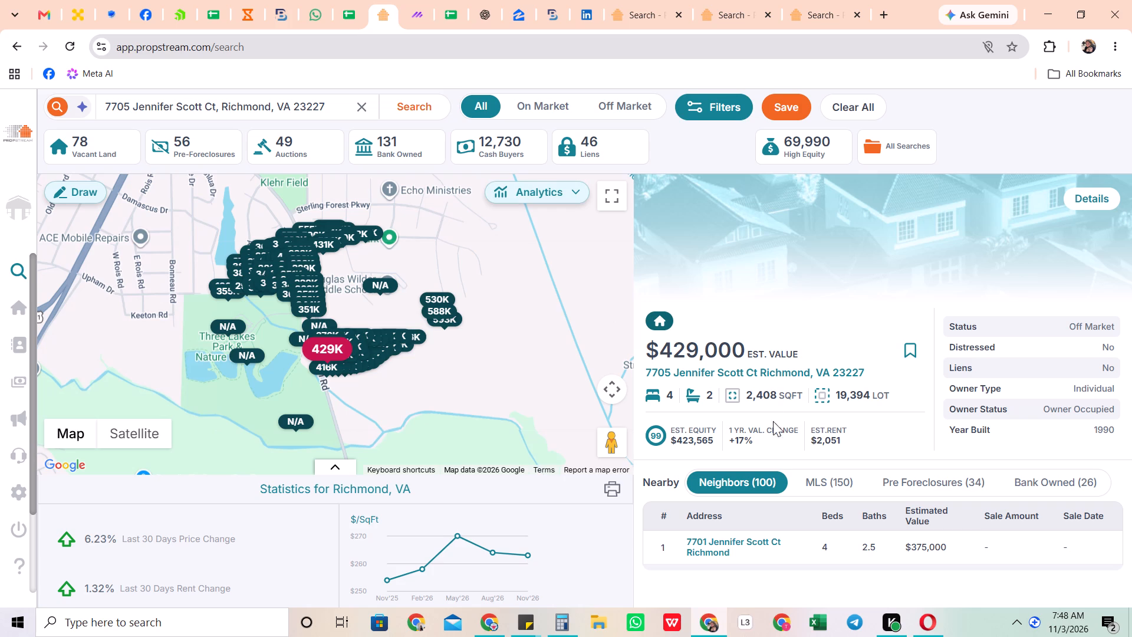
pyautogui.click(795, 377)
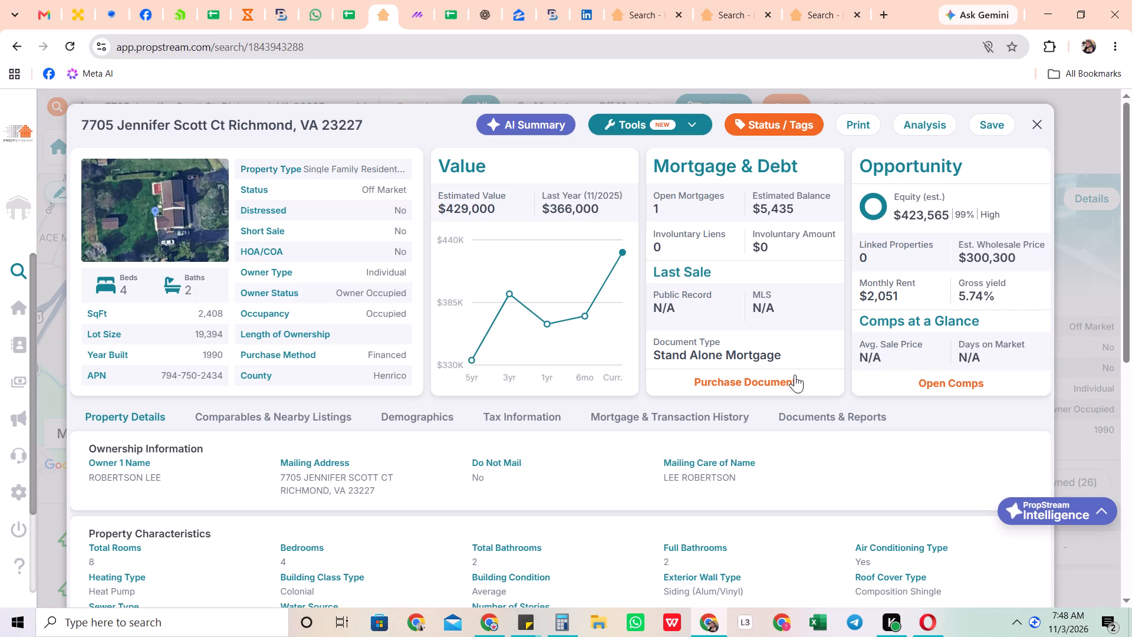
pyautogui.scroll(-1, 779, 467)
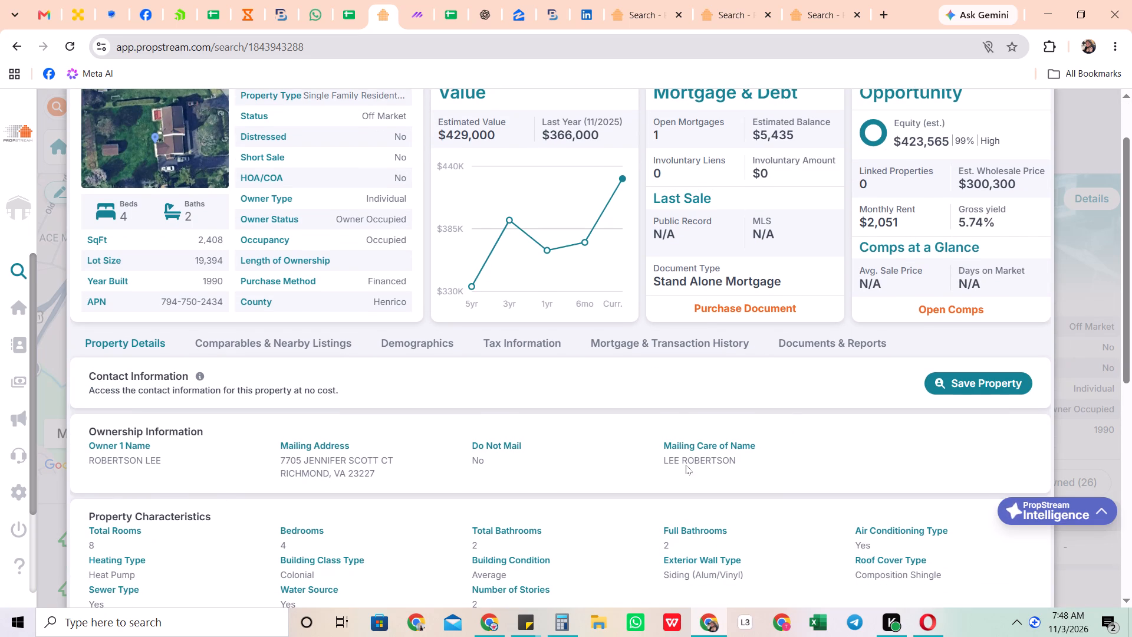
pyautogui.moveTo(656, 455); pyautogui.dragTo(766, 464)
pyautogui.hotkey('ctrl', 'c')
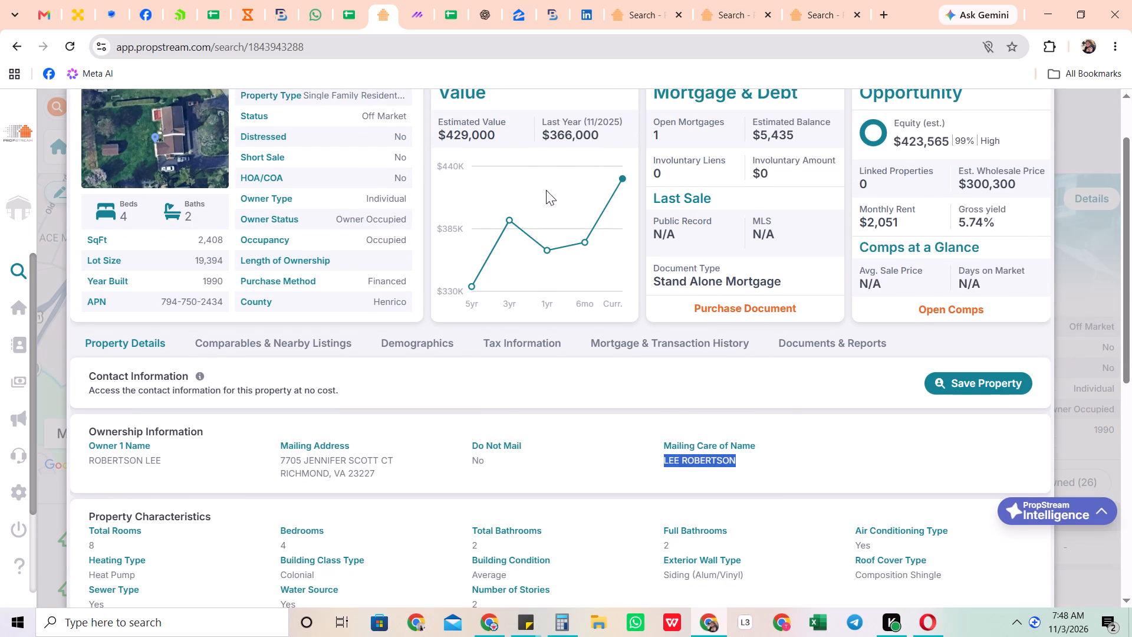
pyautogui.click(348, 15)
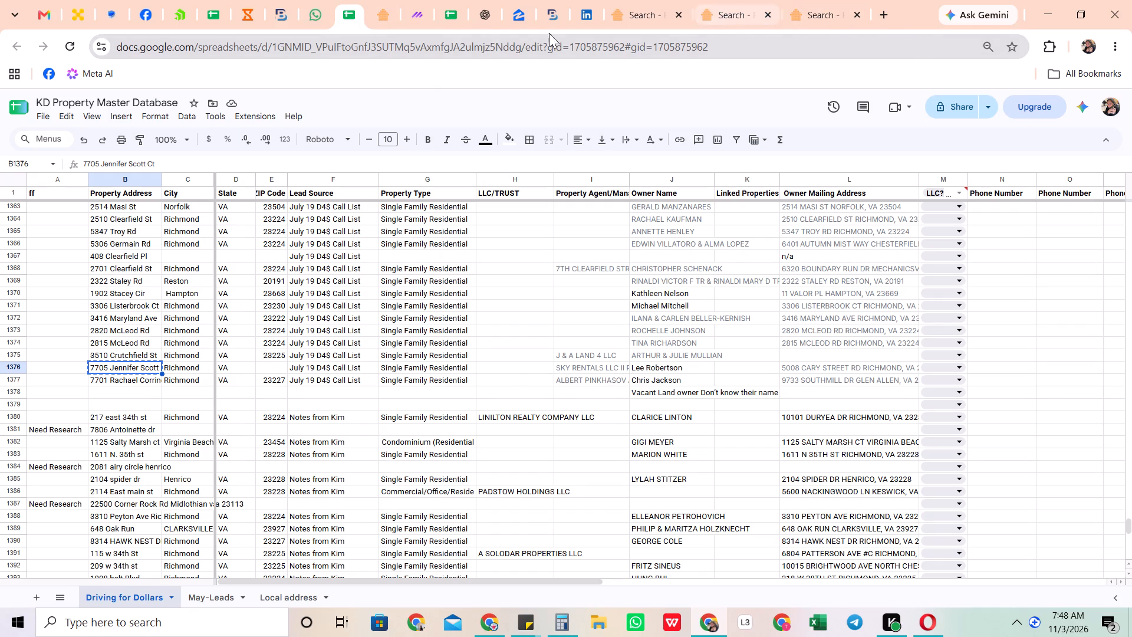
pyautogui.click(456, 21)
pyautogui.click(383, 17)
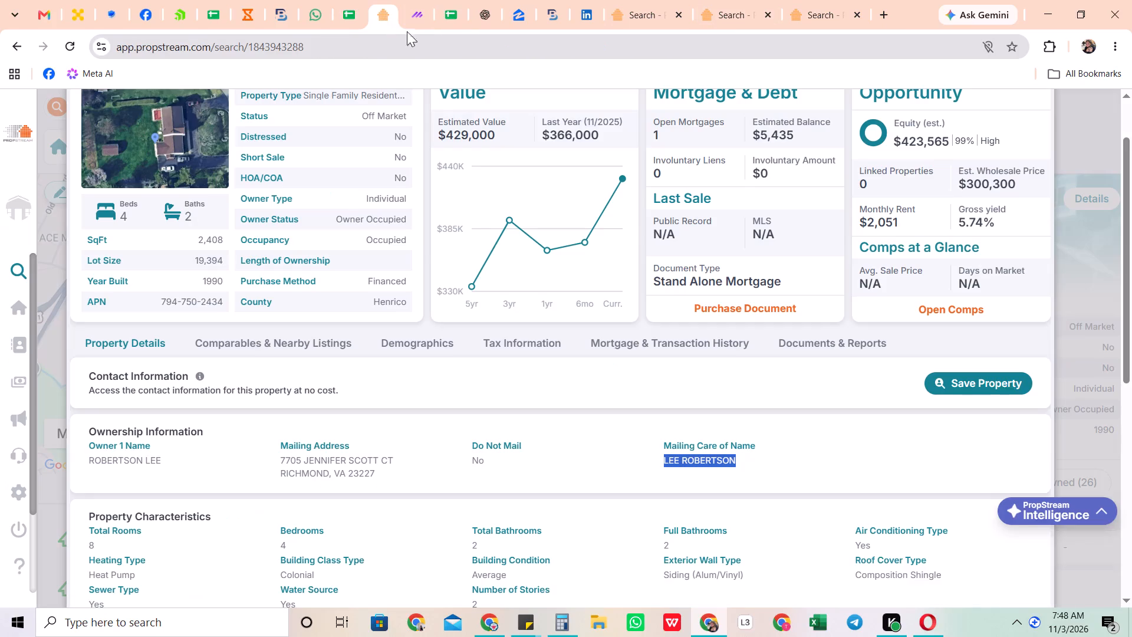
# Copy the owner's mailing address from the row 1376 property's PropStream record into that row's Owner Mailing Address cell.
pyautogui.moveTo(274, 465); pyautogui.dragTo(389, 470)
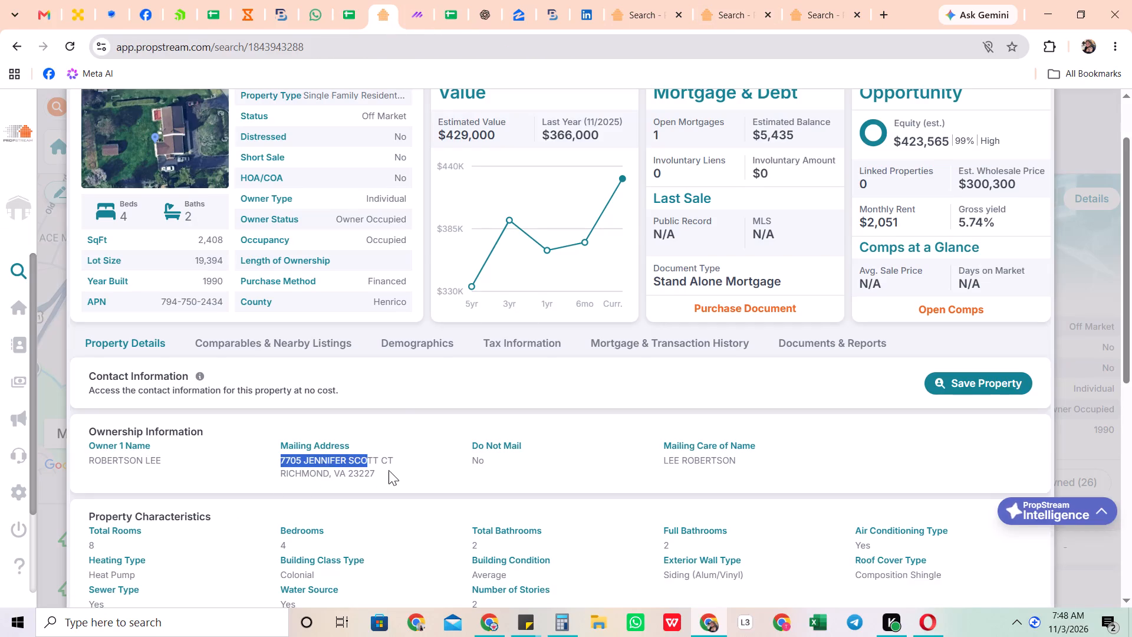
pyautogui.moveTo(389, 470); pyautogui.dragTo(405, 474)
pyautogui.hotkey('ctrl', 'c')
pyautogui.click(348, 15)
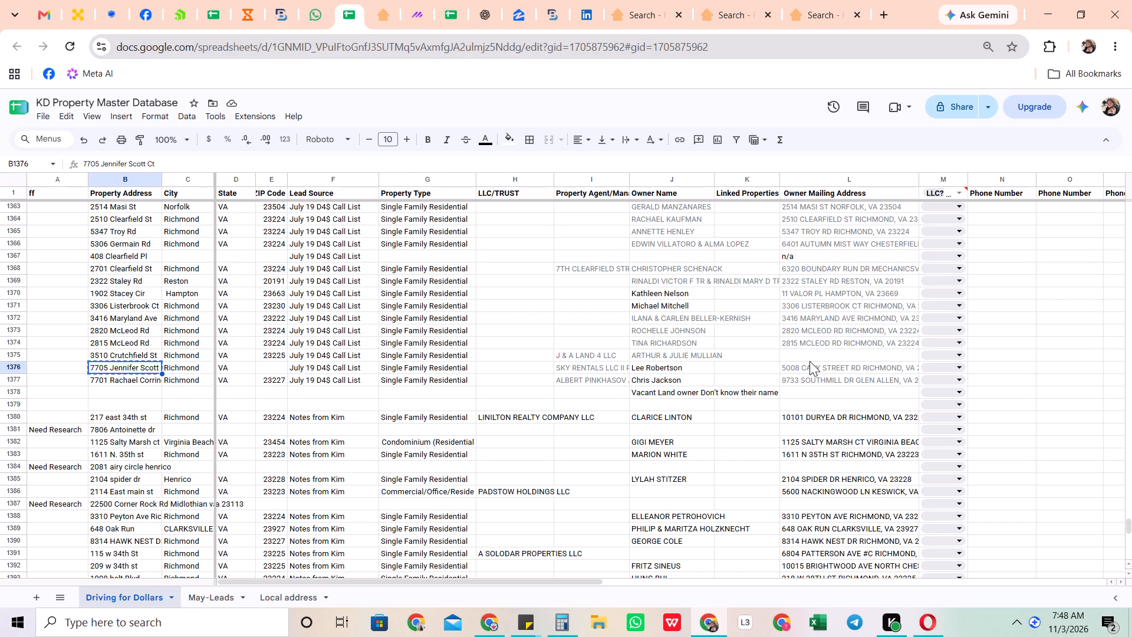
pyautogui.click(809, 361)
pyautogui.click(818, 370)
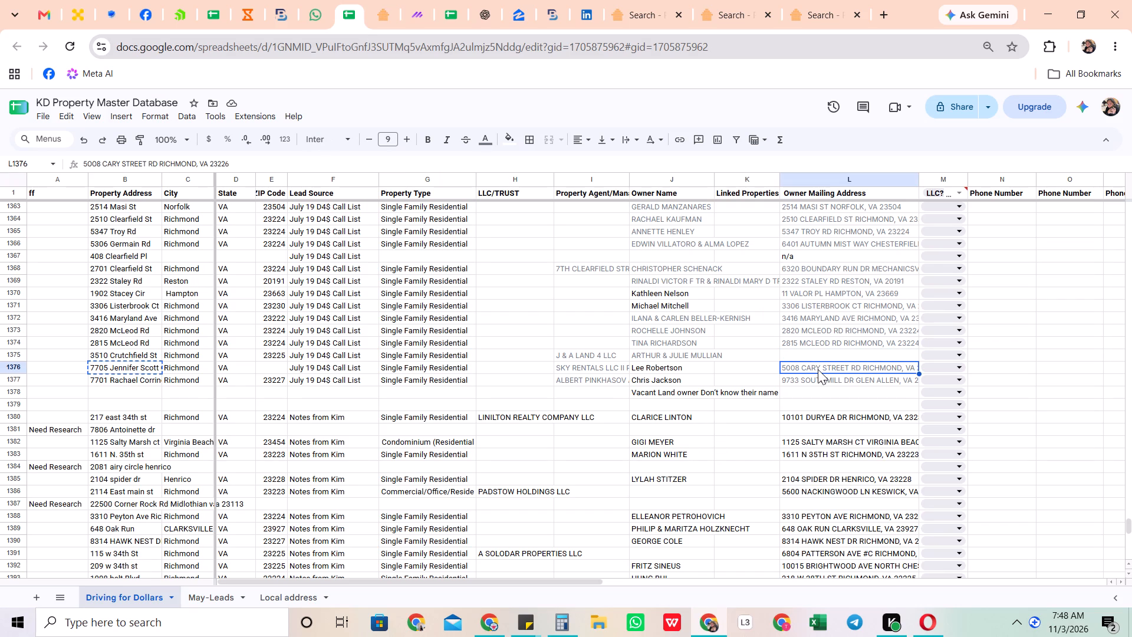
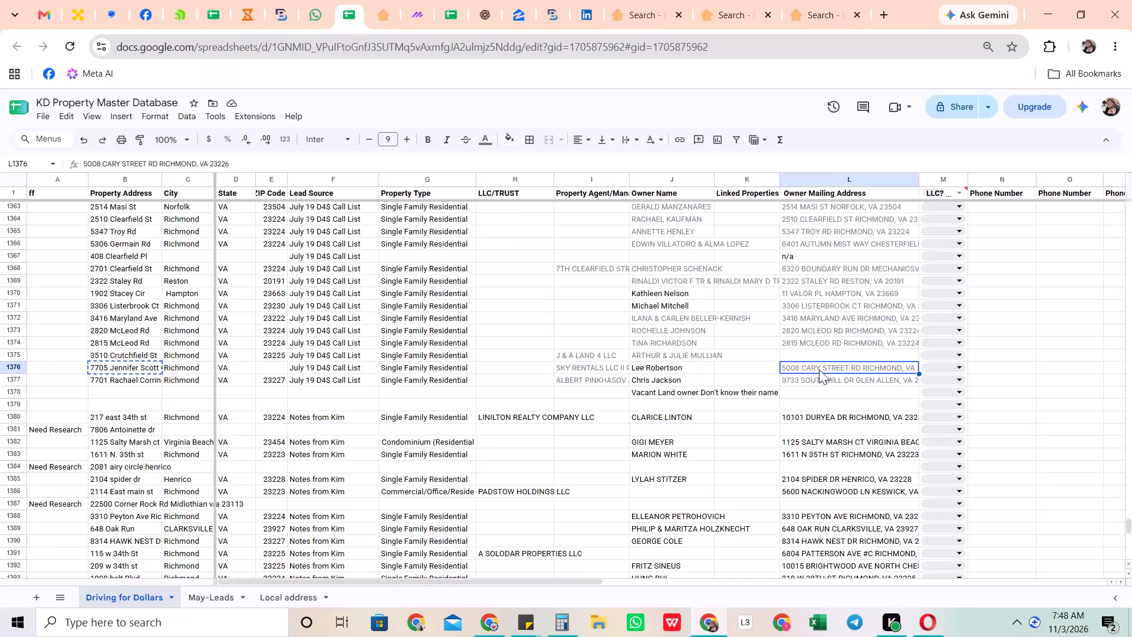
# Move the Owner Mailing Address from row 1376 back up to the same column of row 1375.
pyautogui.hotkey('ctrl', 'x')
pyautogui.click(812, 360)
pyautogui.click(815, 358)
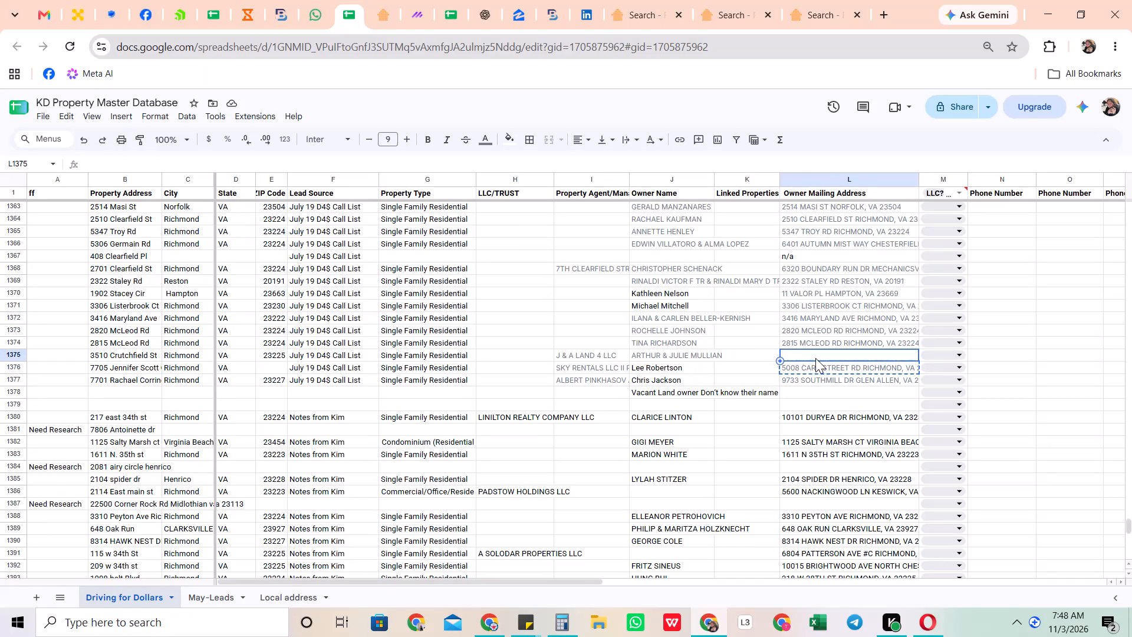
pyautogui.hotkey('ctrl', 'v')
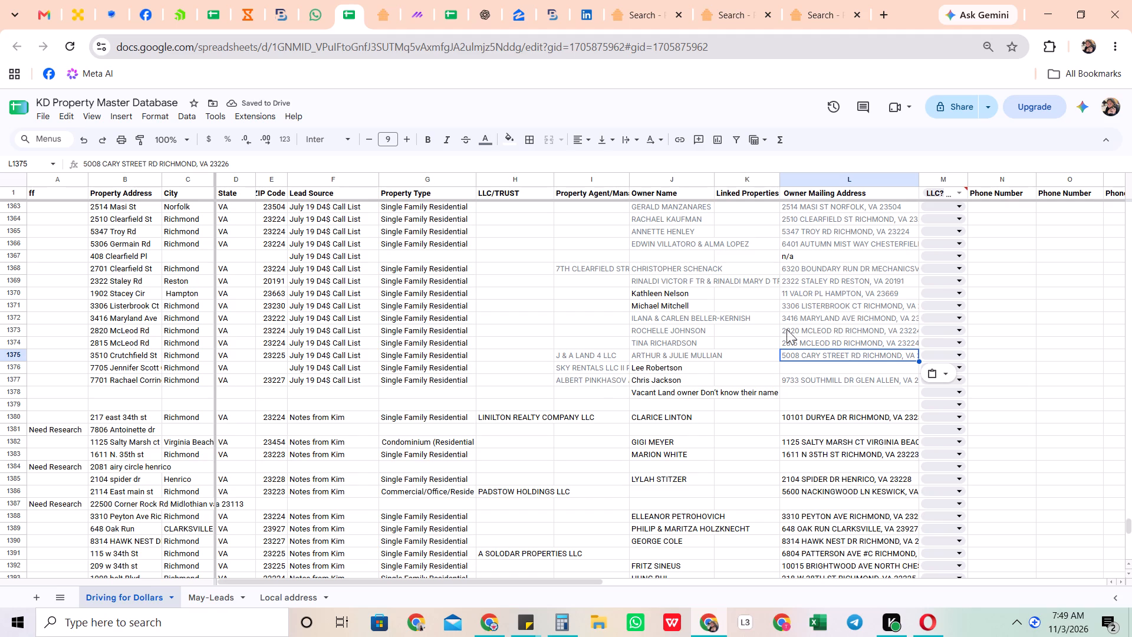
# Copy the owner's mailing address from the open PropStream record into the Owner Mailing Address cell of row 1376.
pyautogui.click(380, 17)
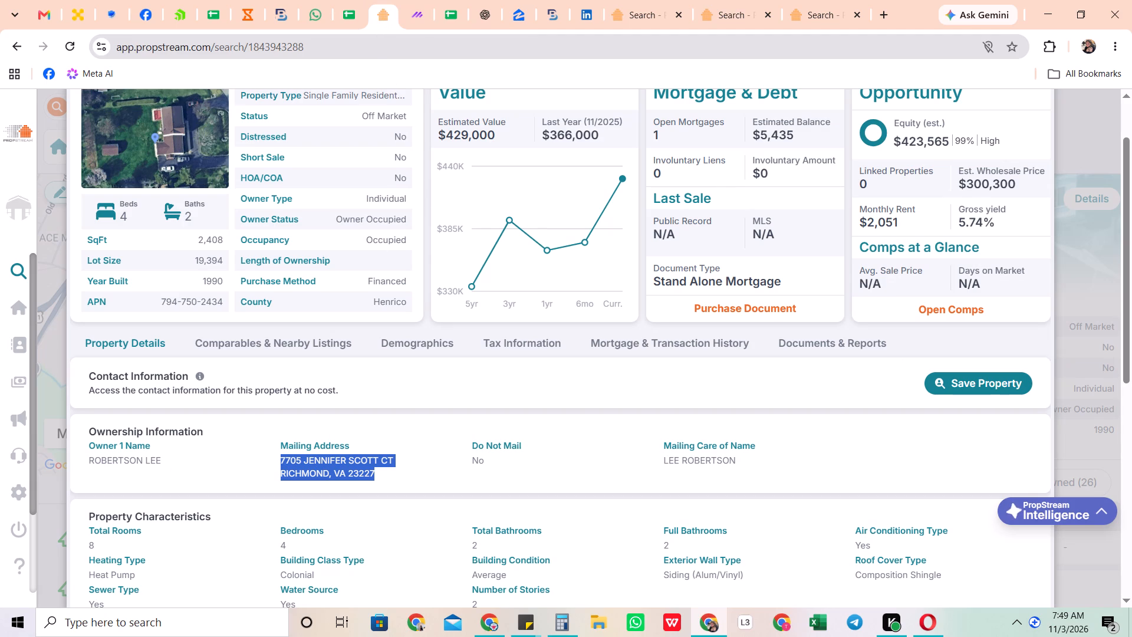
pyautogui.rightClick(351, 470)
pyautogui.click(394, 318)
pyautogui.click(348, 16)
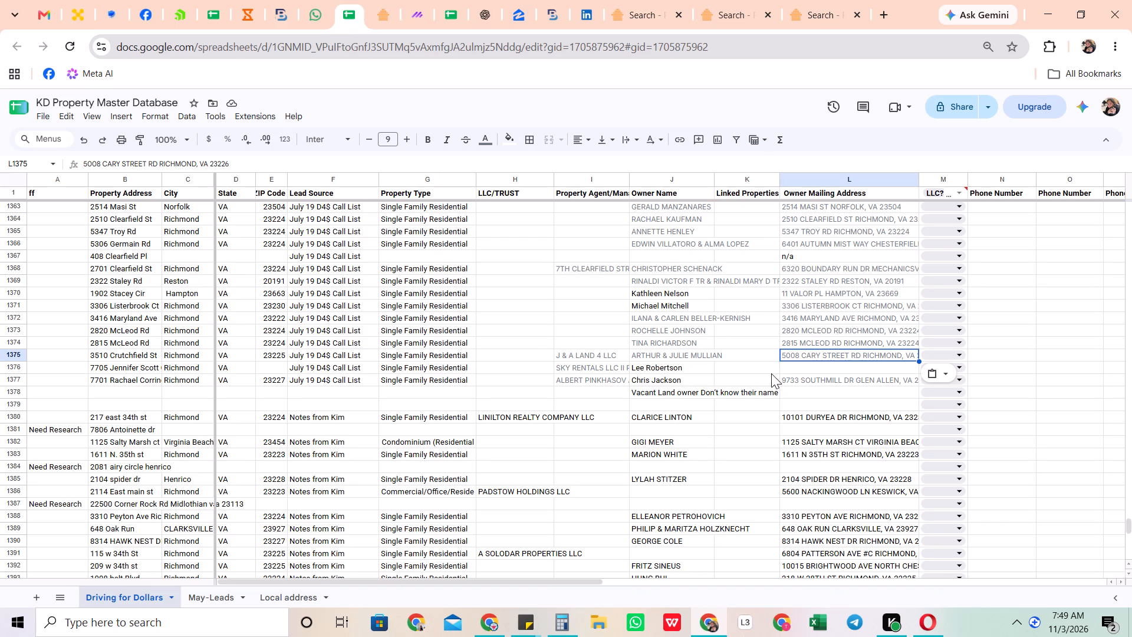
pyautogui.click(798, 369)
pyautogui.hotkey('ctrl', 'v')
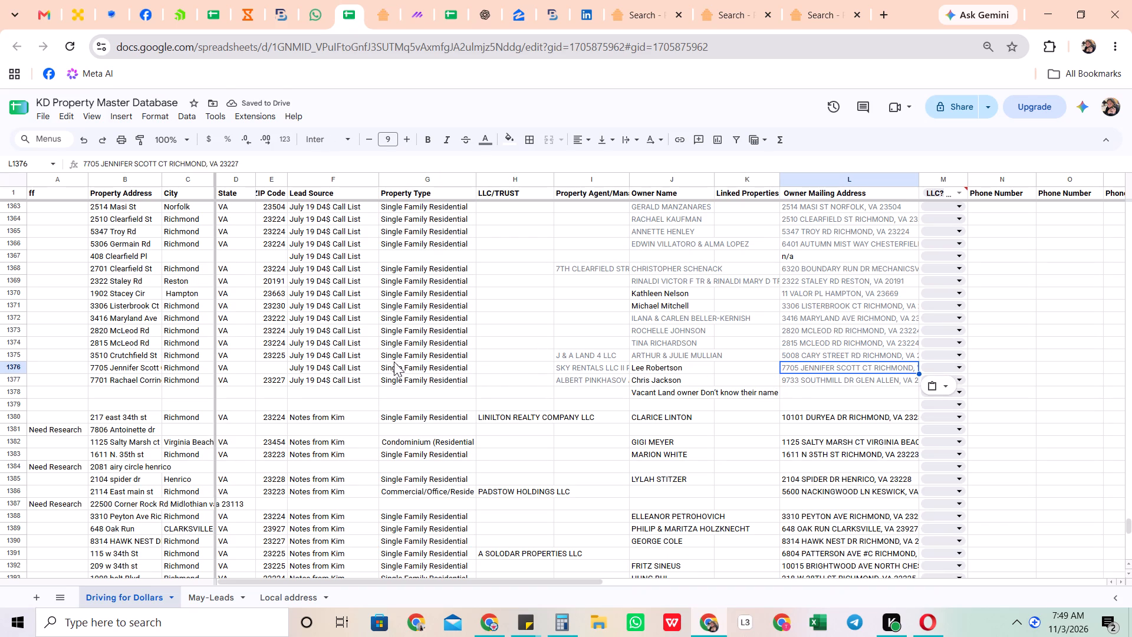
# Copy the ZIP code 23227 from the PropStream record's heading into the ZIP Code cell of row 1376.
pyautogui.click(383, 18)
pyautogui.scroll(3, 472, 361)
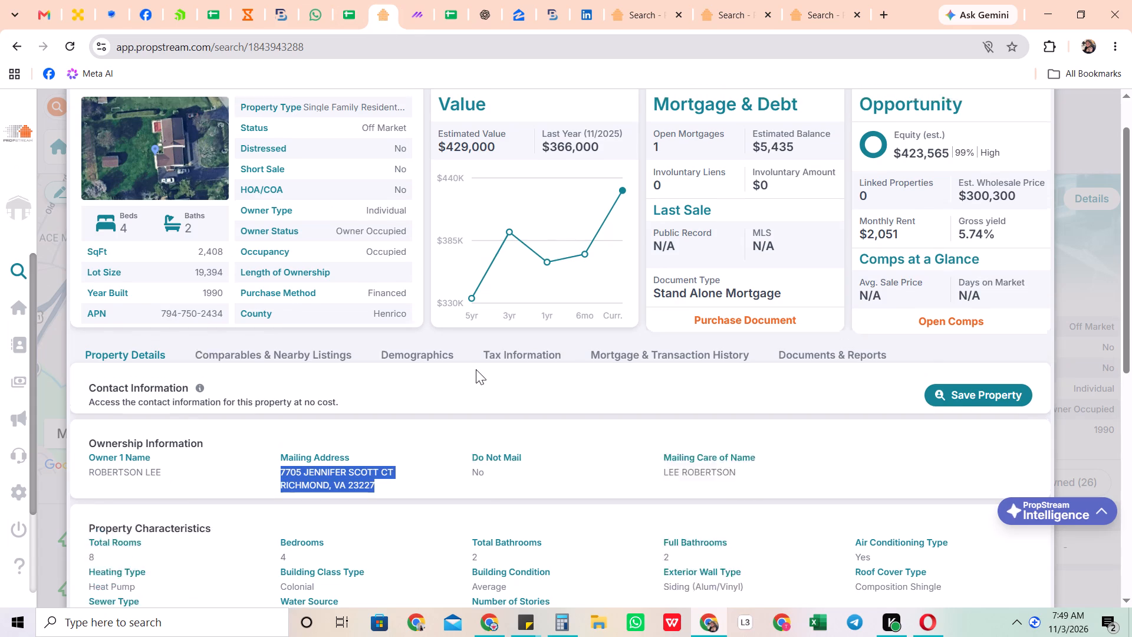
pyautogui.moveTo(321, 124); pyautogui.dragTo(386, 124)
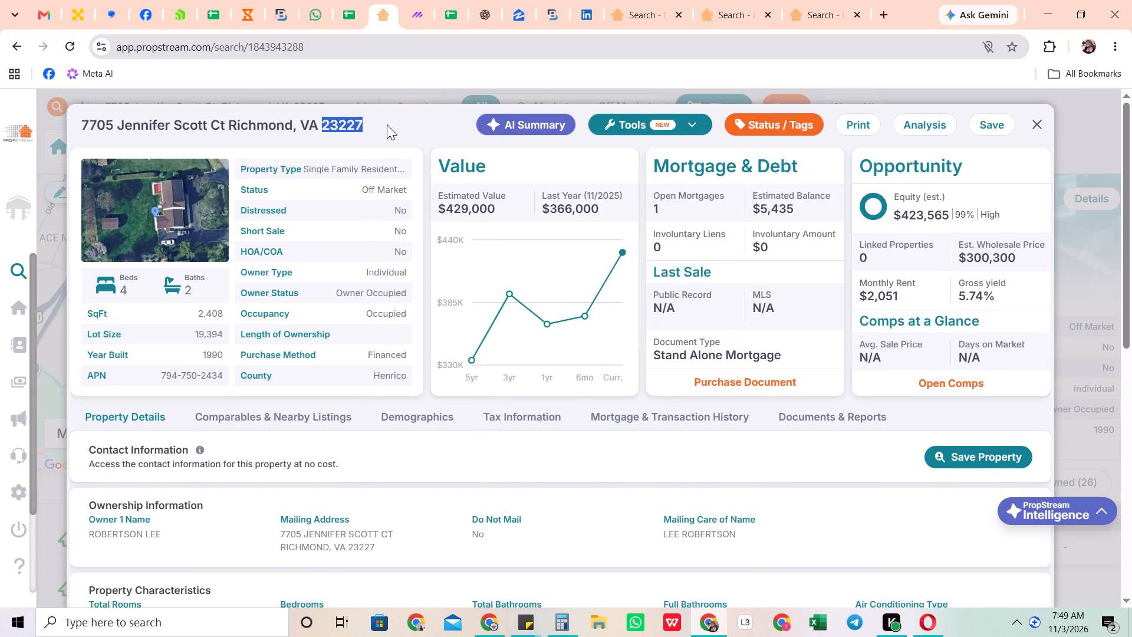
pyautogui.hotkey('ctrl', 'c')
pyautogui.click(342, 23)
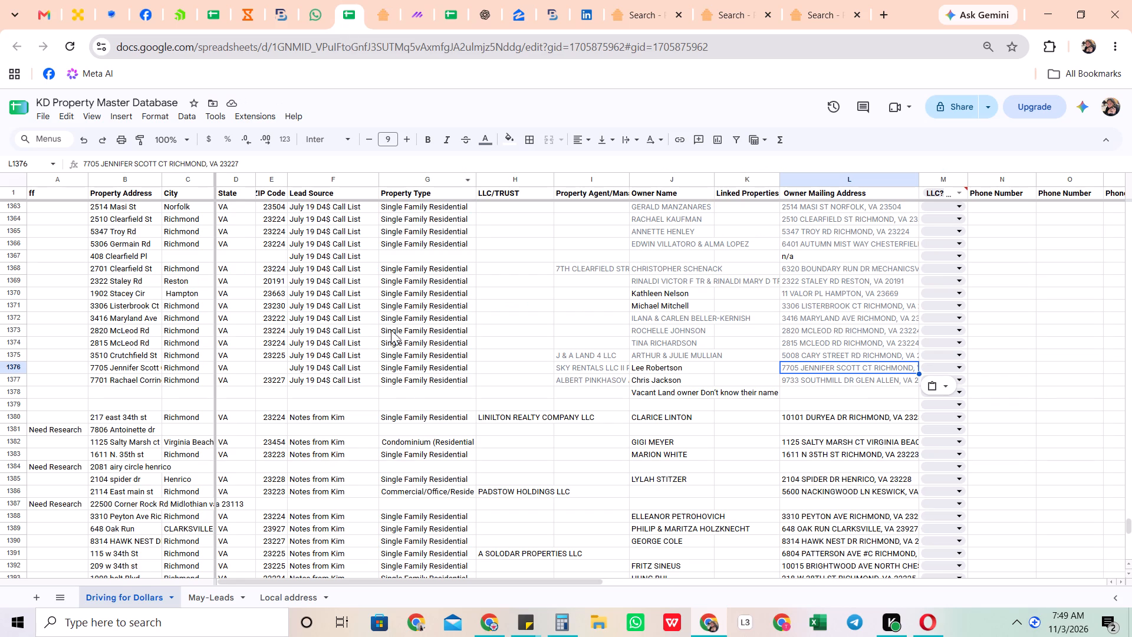
pyautogui.doubleClick(277, 367)
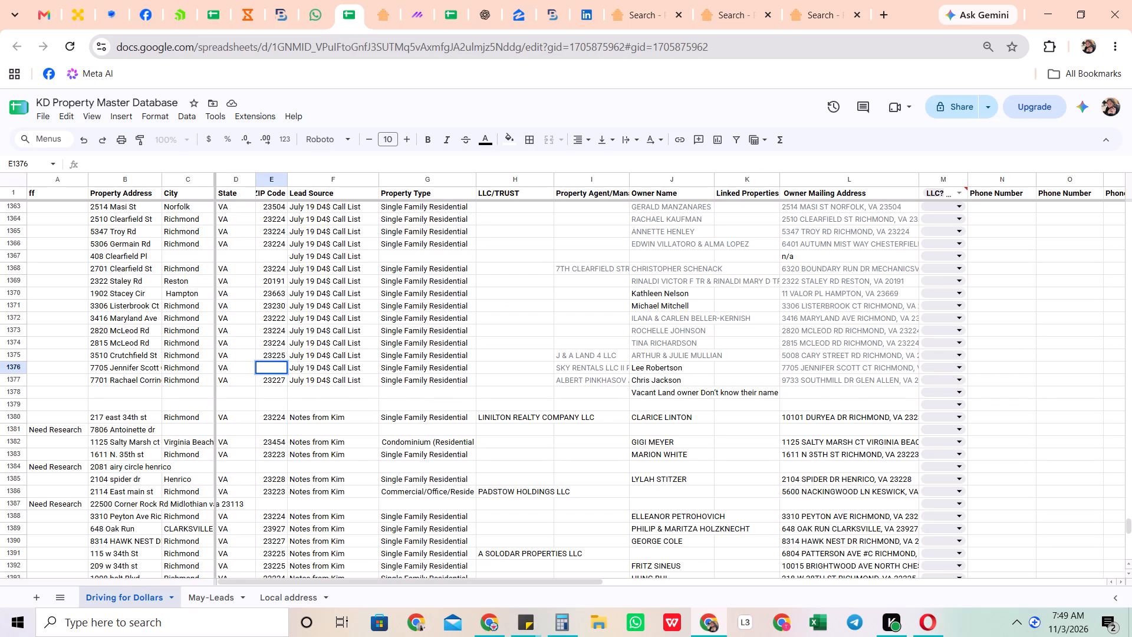
pyautogui.hotkey('ctrl', 'v')
# Clear the Property Agent/Manager cell of row 1376.
pyautogui.click(578, 369)
pyautogui.press('BackSpace')
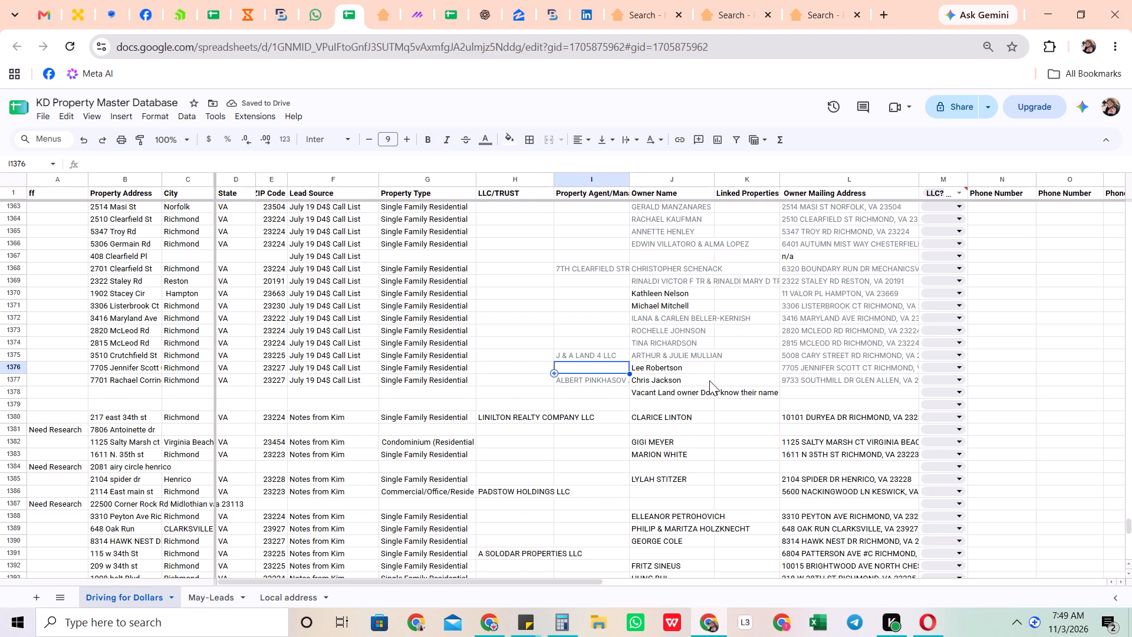
# Move the Property Agent/Manager entry of row 1377 into that row's Owner Name cell, replacing the existing name.
pyautogui.click(601, 383)
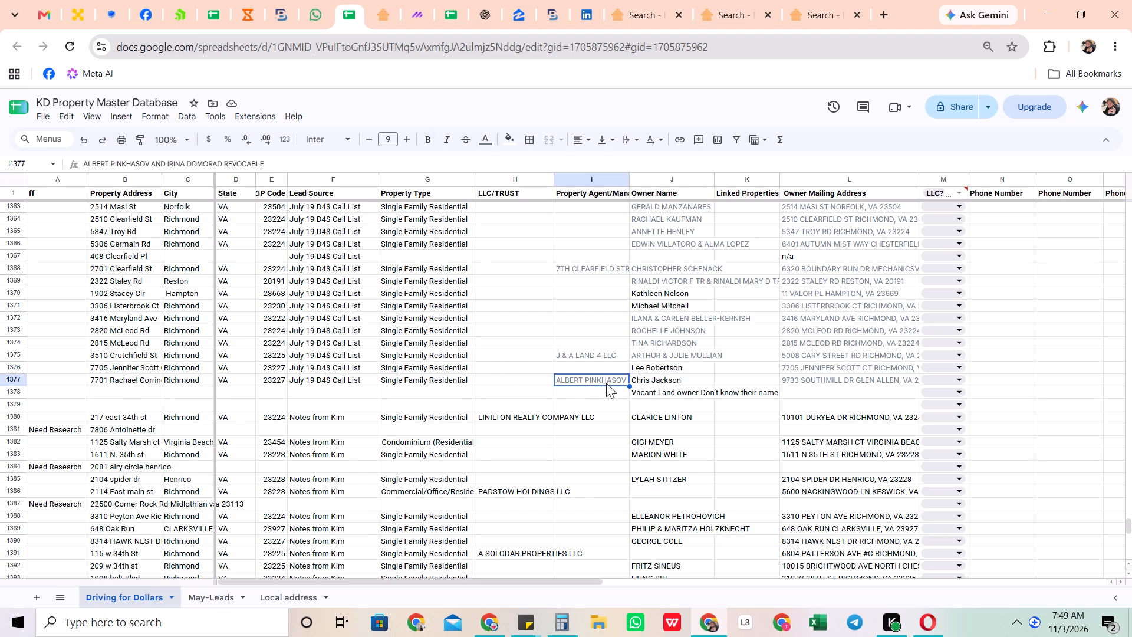
pyautogui.hotkey('ctrl', 'x')
pyautogui.click(644, 375)
pyautogui.click(648, 380)
pyautogui.hotkey('ctrl', 'v')
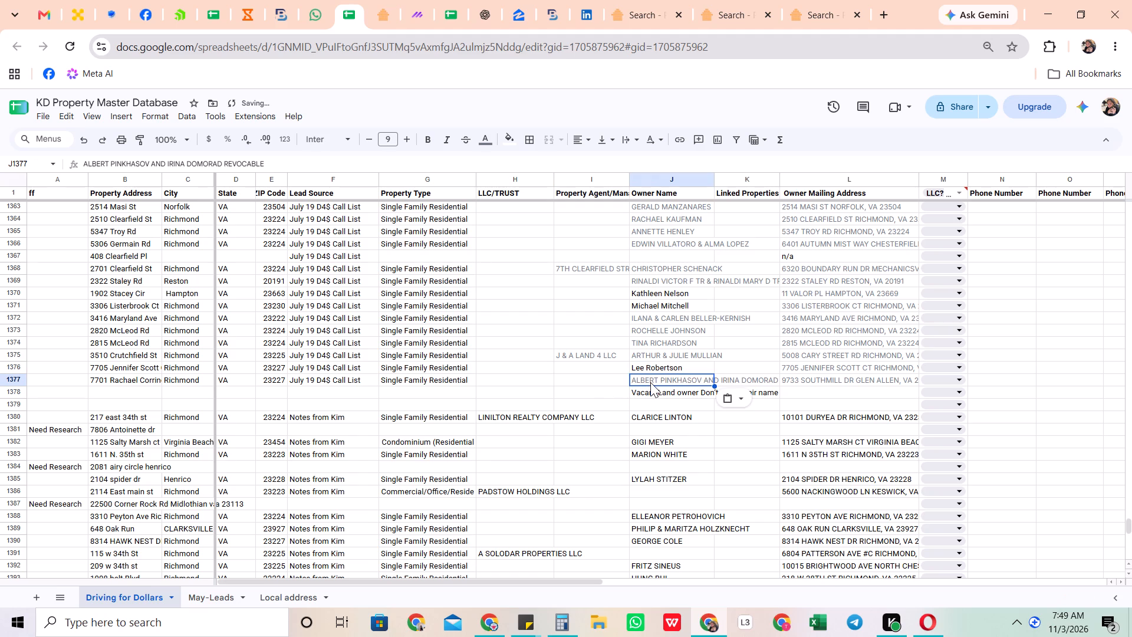
pyautogui.doubleClick(671, 380)
pyautogui.click(601, 380)
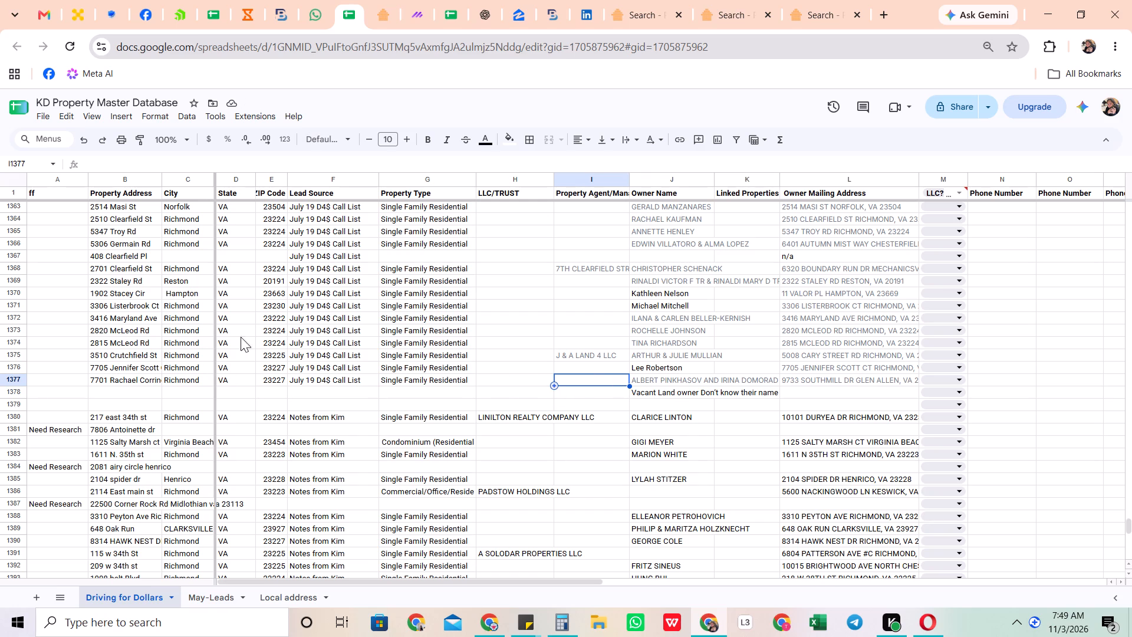
# Look up row 1375's Property Address in PropStream and check its ownership information against the already open record for the owner's mailing address.
pyautogui.click(131, 355)
pyautogui.hotkey('ctrl', 'c')
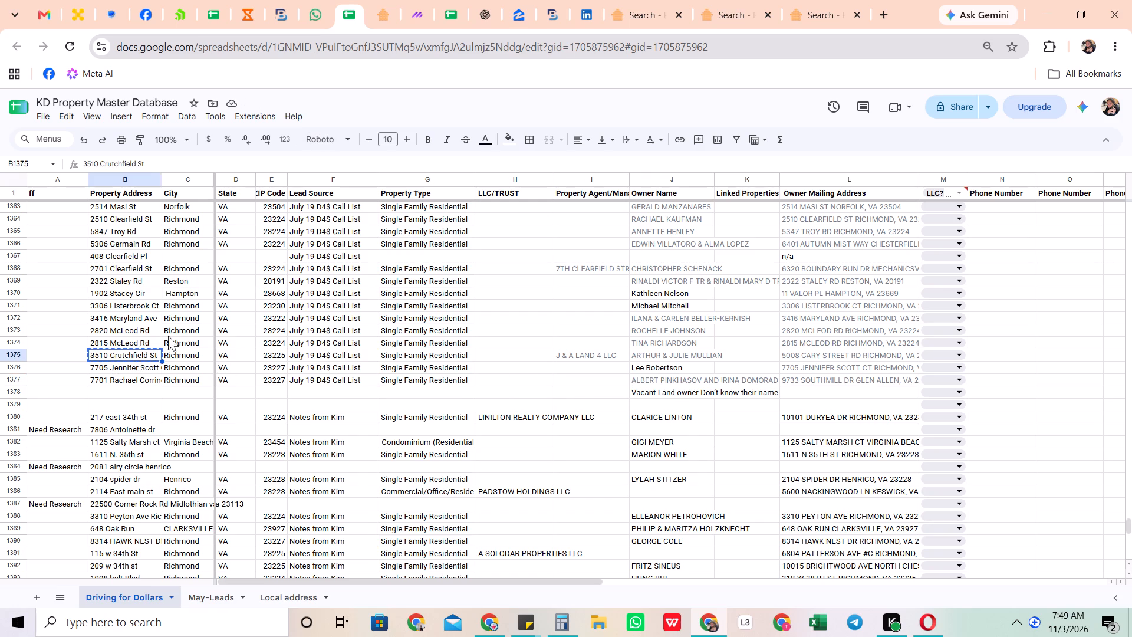
pyautogui.click(389, 24)
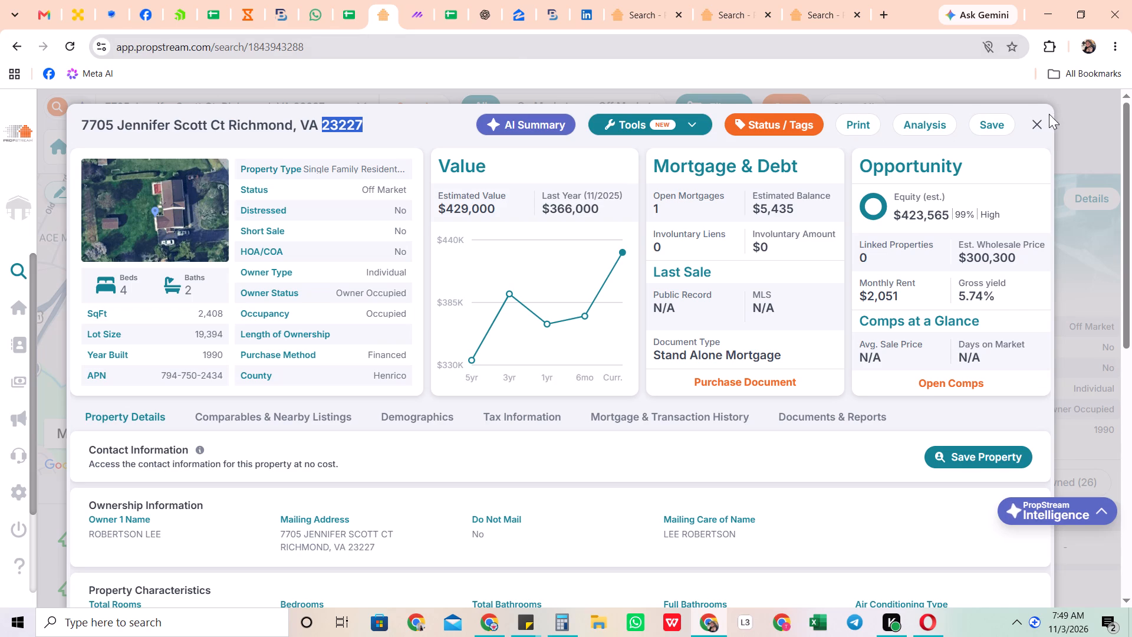
pyautogui.click(1039, 128)
pyautogui.click(369, 110)
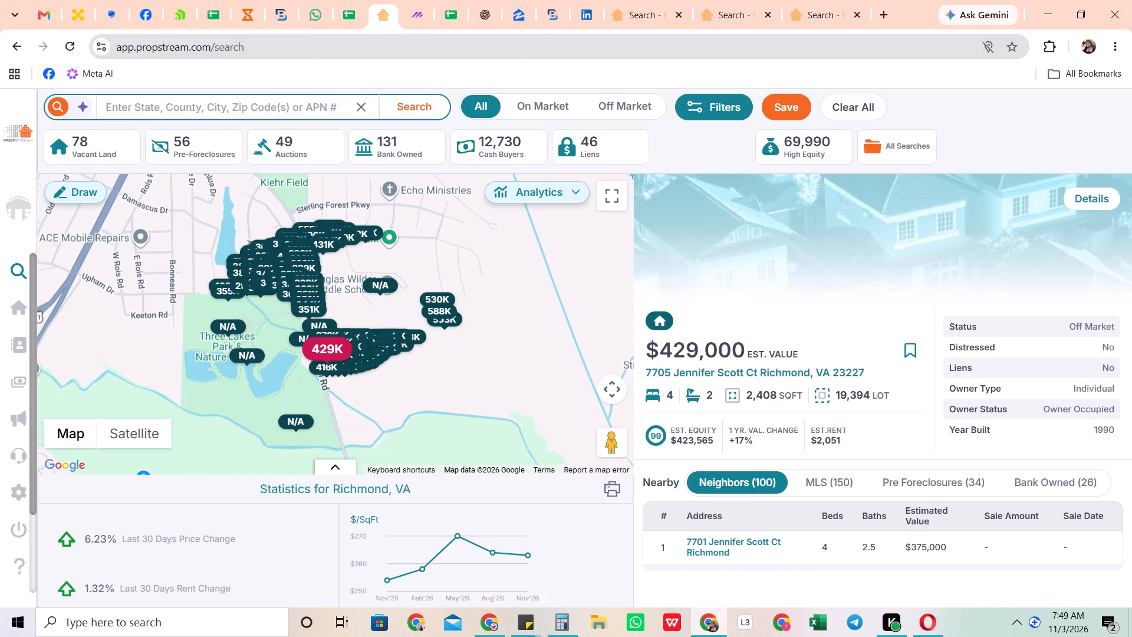
pyautogui.click(317, 107)
pyautogui.hotkey('ctrl', 'v')
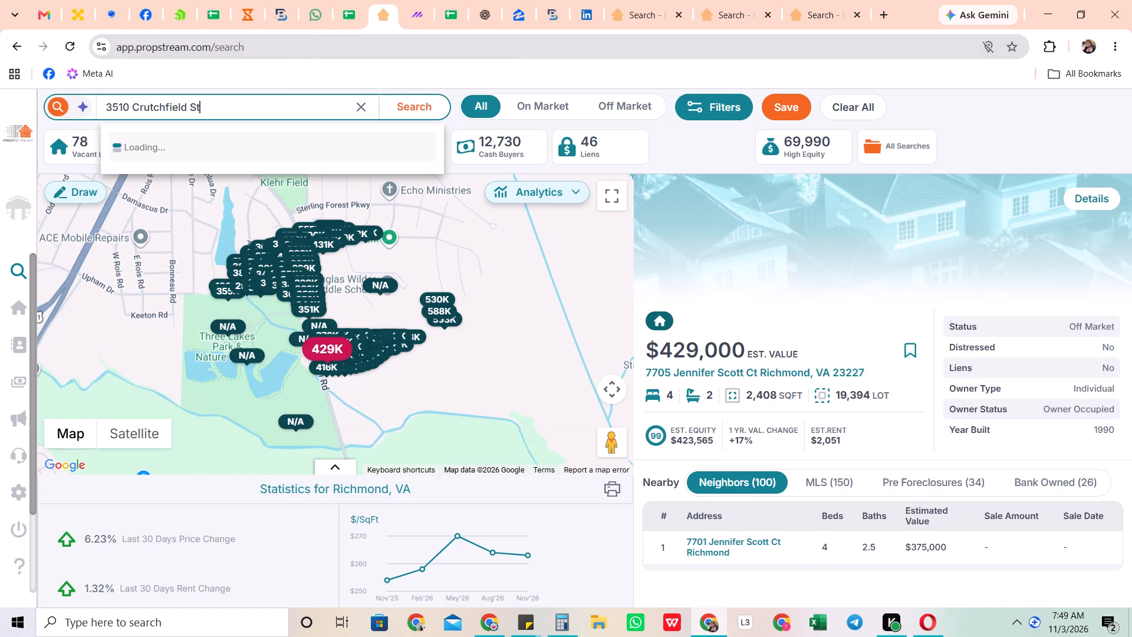
pyautogui.click(314, 154)
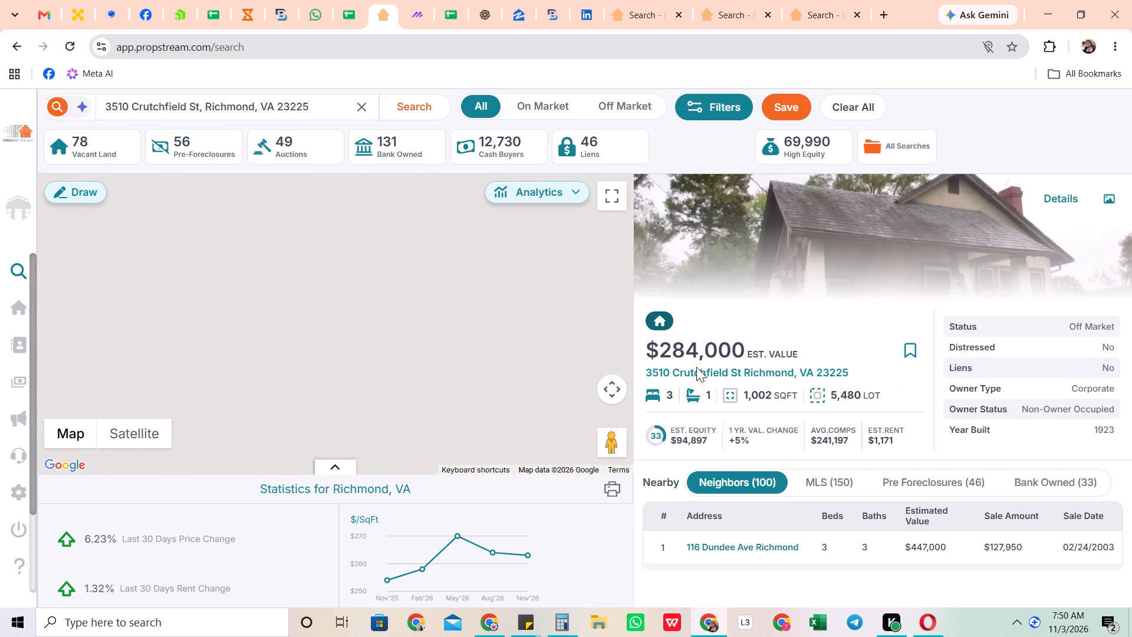
pyautogui.click(698, 373)
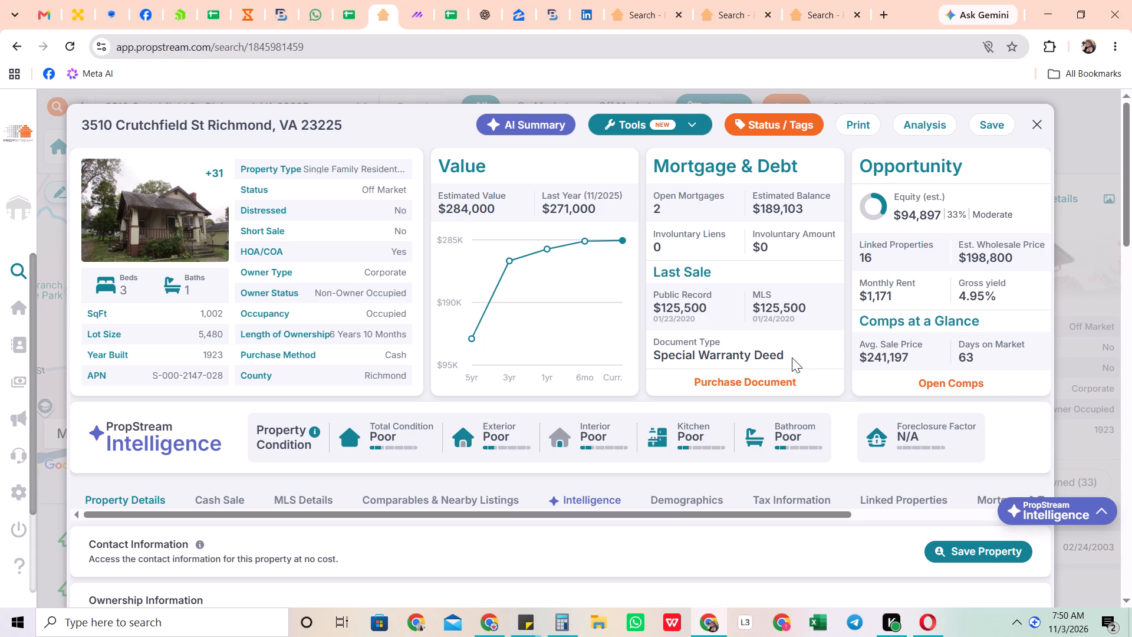
pyautogui.scroll(-3, 889, 408)
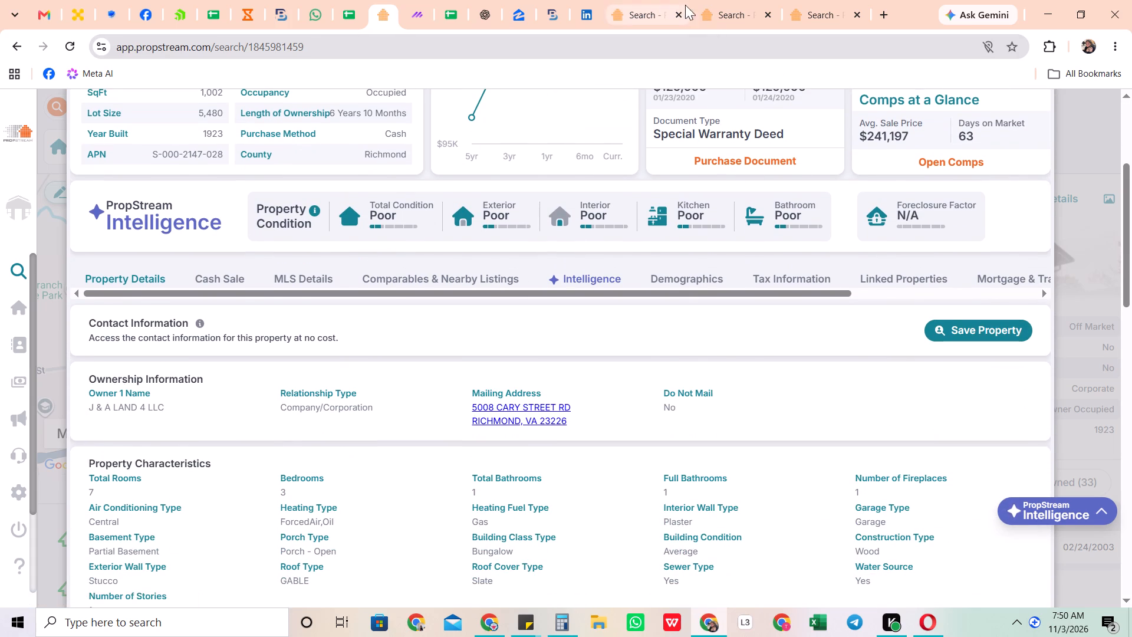
pyautogui.click(722, 6)
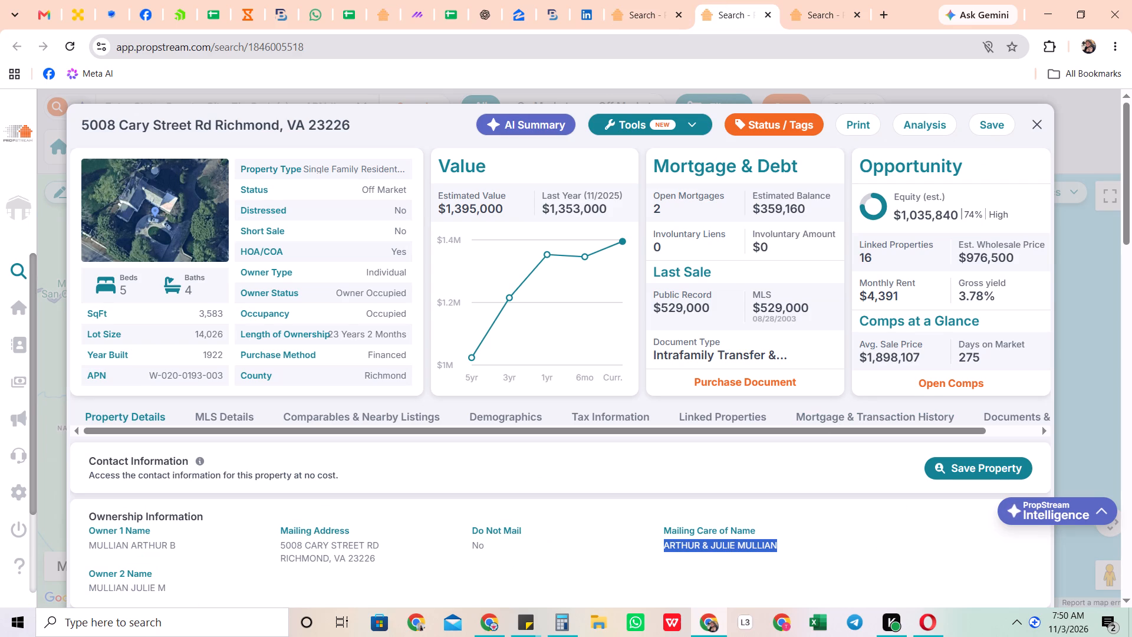
pyautogui.hotkey('ctrl', 'c')
pyautogui.click(356, 15)
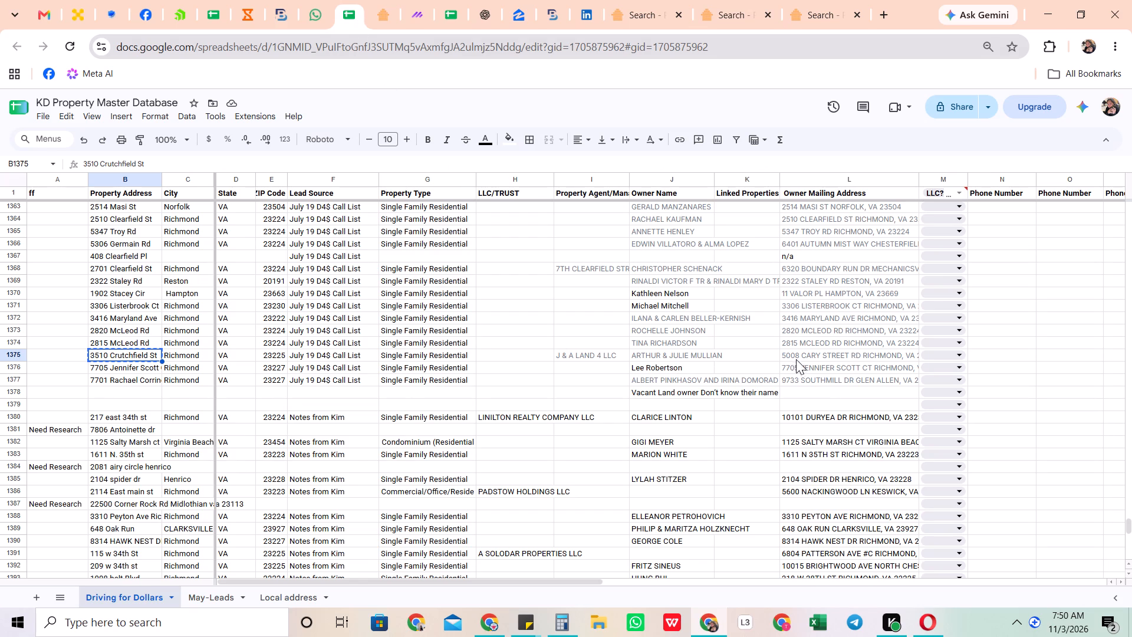
# Search PropStream for row 1400's Property Address in place of the previously searched property.
pyautogui.scroll(-2, 765, 421)
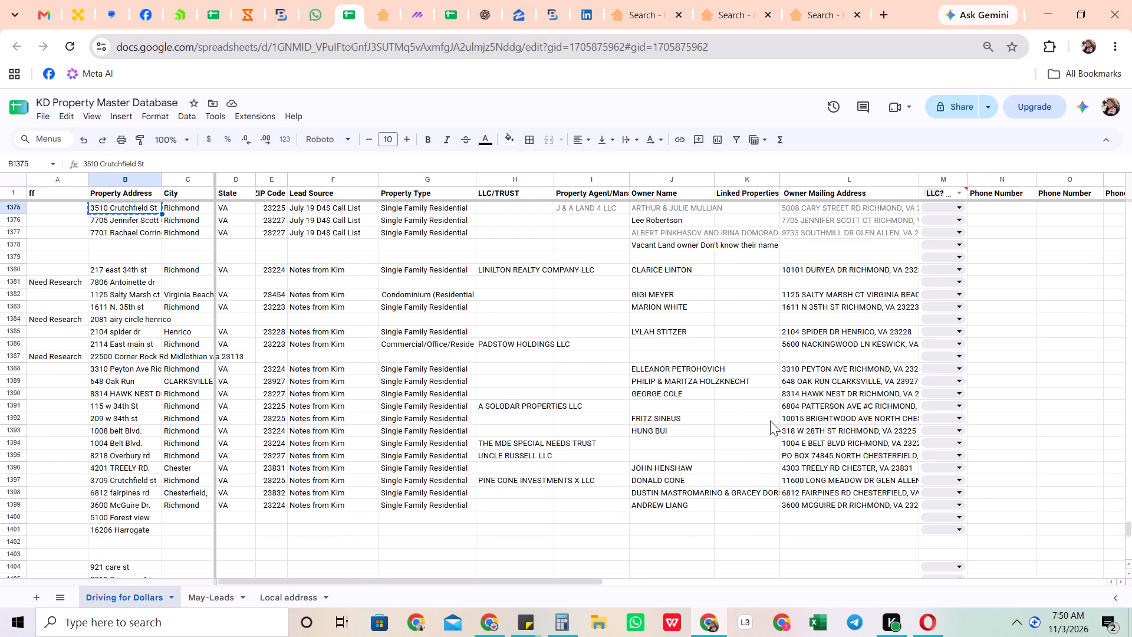
pyautogui.scroll(-1, 737, 394)
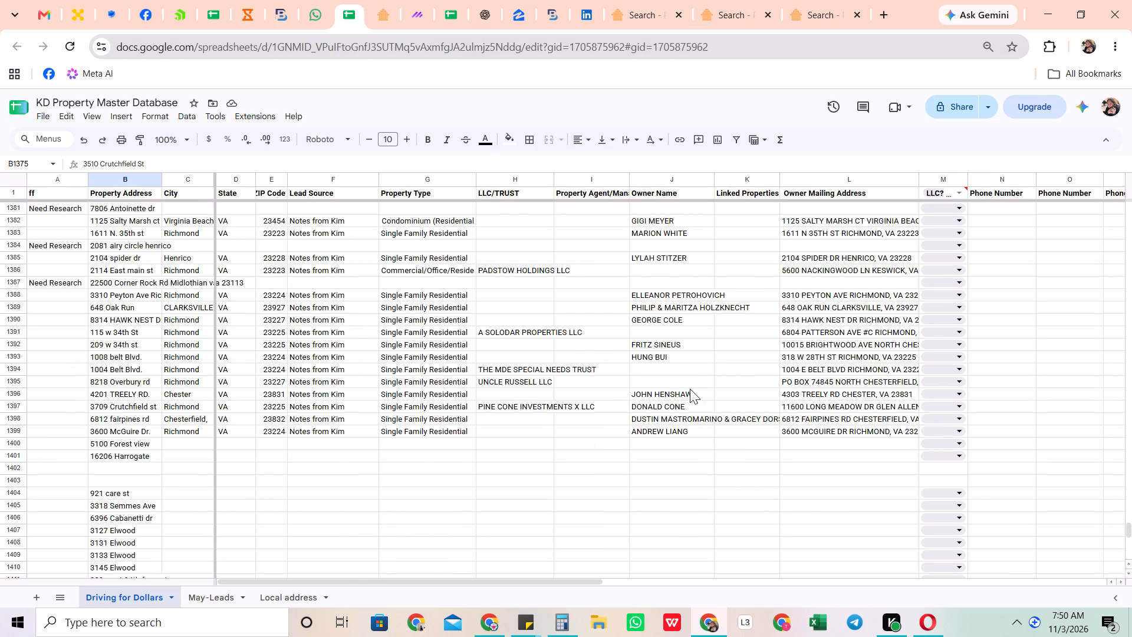
pyautogui.click(147, 443)
pyautogui.hotkey('ctrl', 'c')
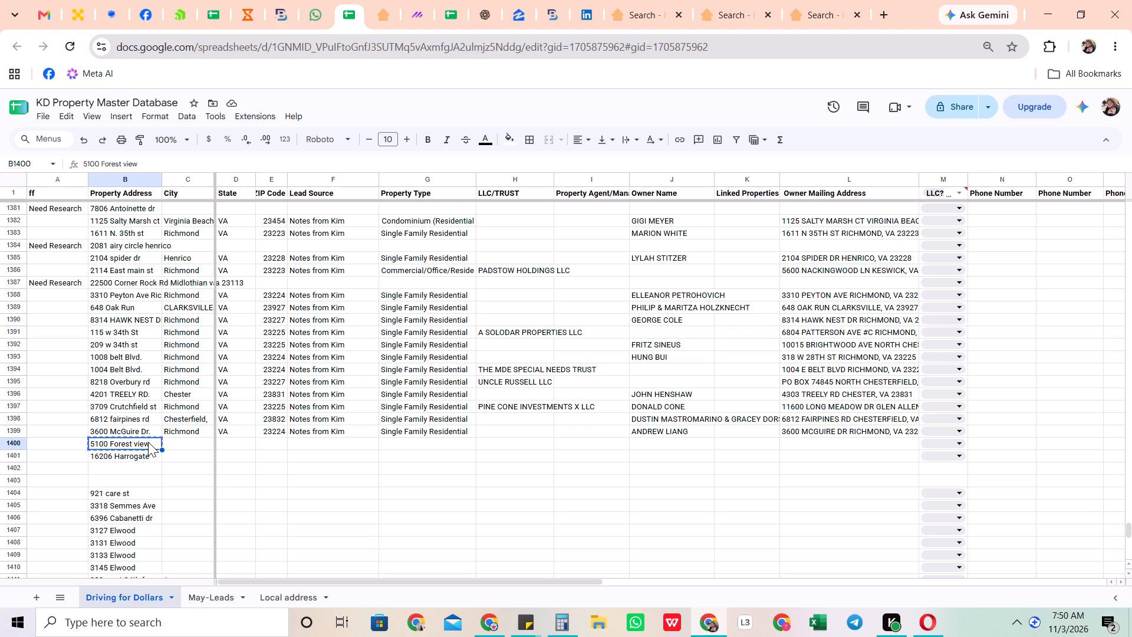
pyautogui.click(379, 15)
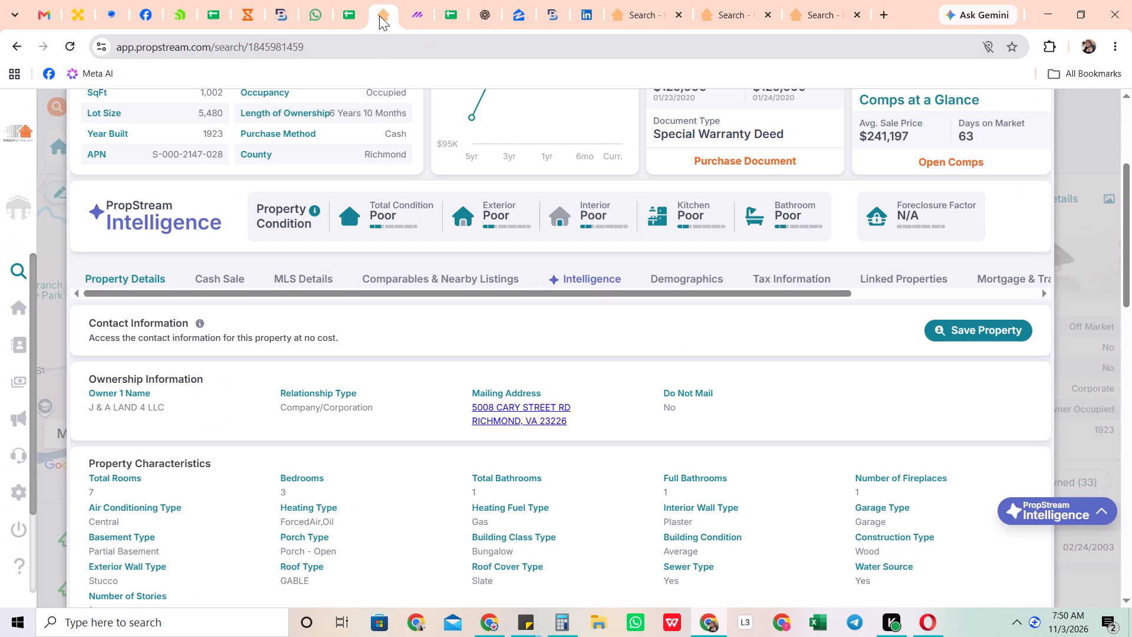
pyautogui.scroll(3, 848, 341)
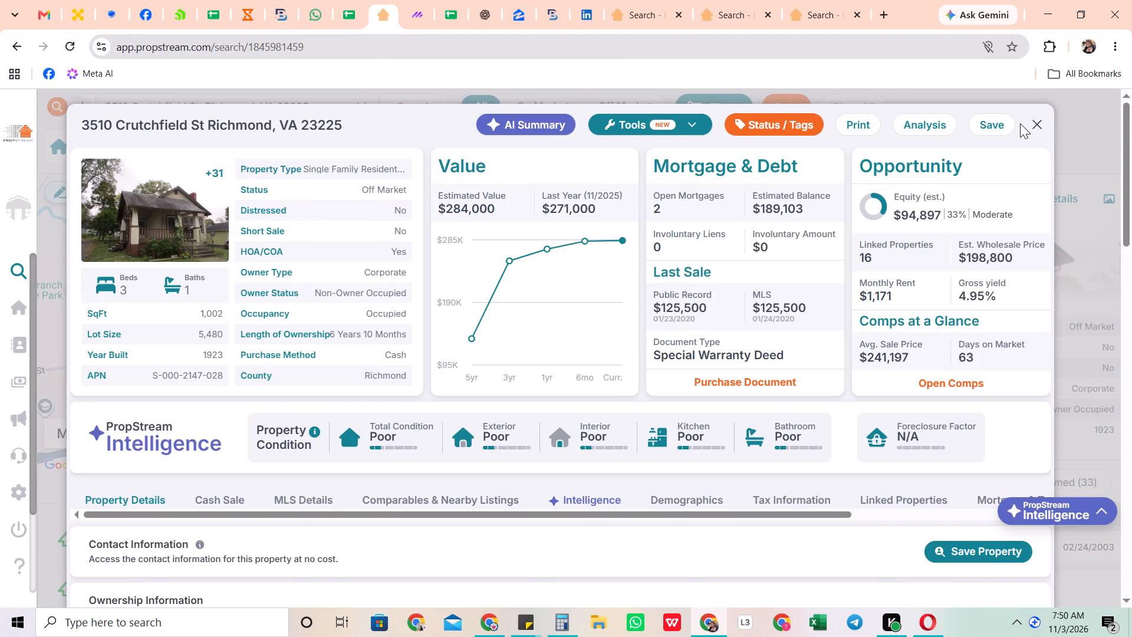
pyautogui.click(1020, 123)
pyautogui.click(1036, 123)
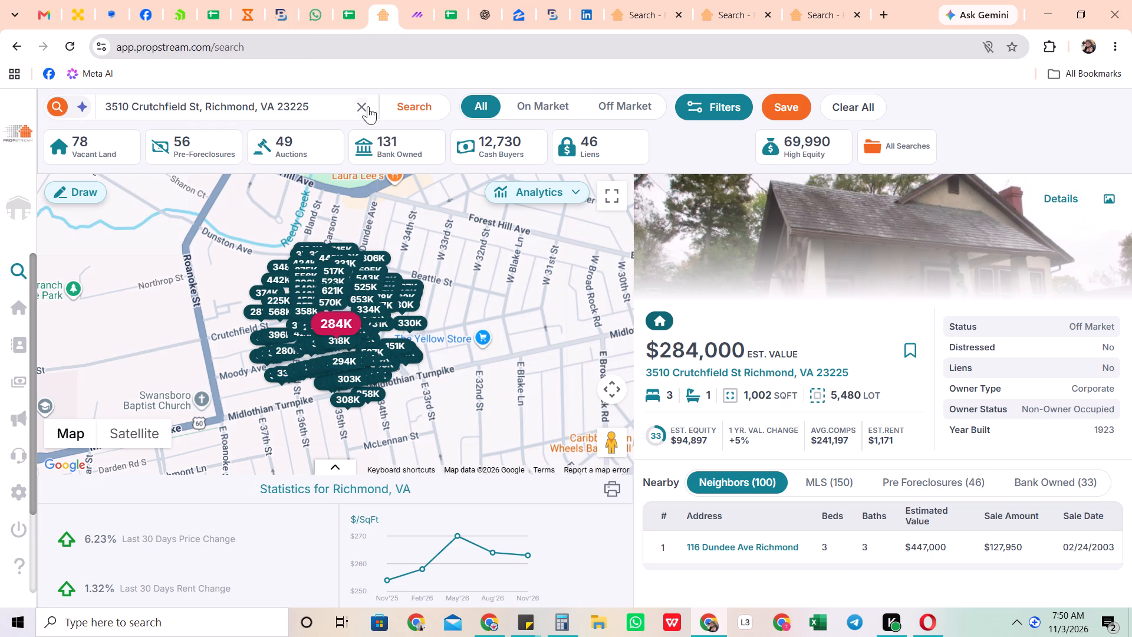
pyautogui.click(371, 106)
pyautogui.click(321, 106)
pyautogui.hotkey('ctrl', 'v')
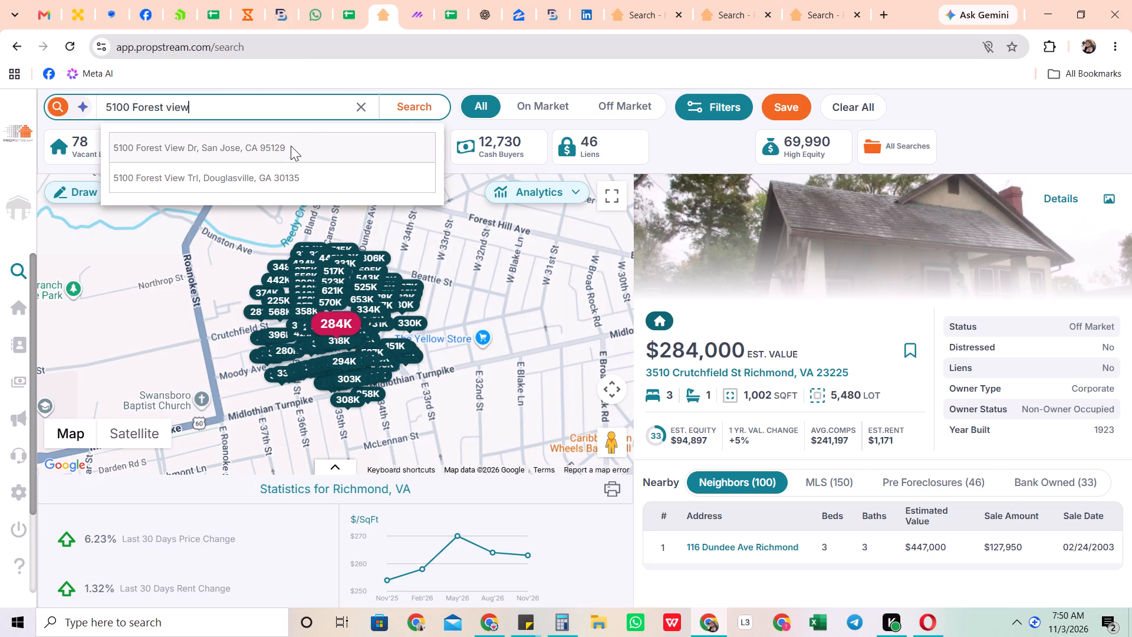
# Delete the two empty rows 1402 and 1403 from the Driving for Dollars sheet.
pyautogui.click(352, 19)
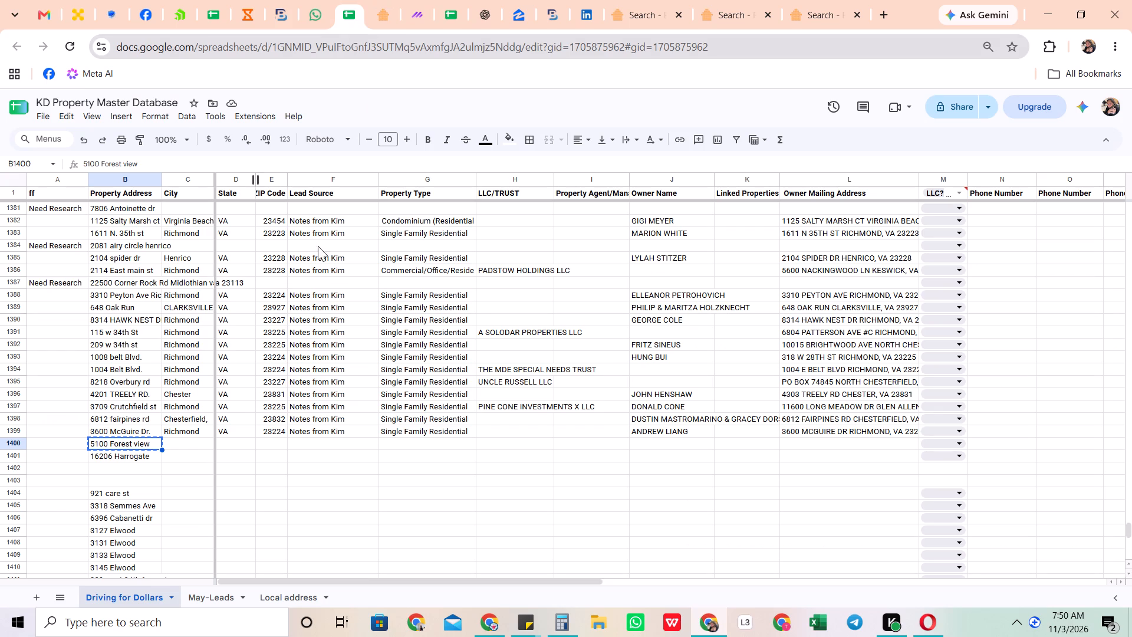
pyautogui.click(134, 459)
pyautogui.scroll(-1, 218, 472)
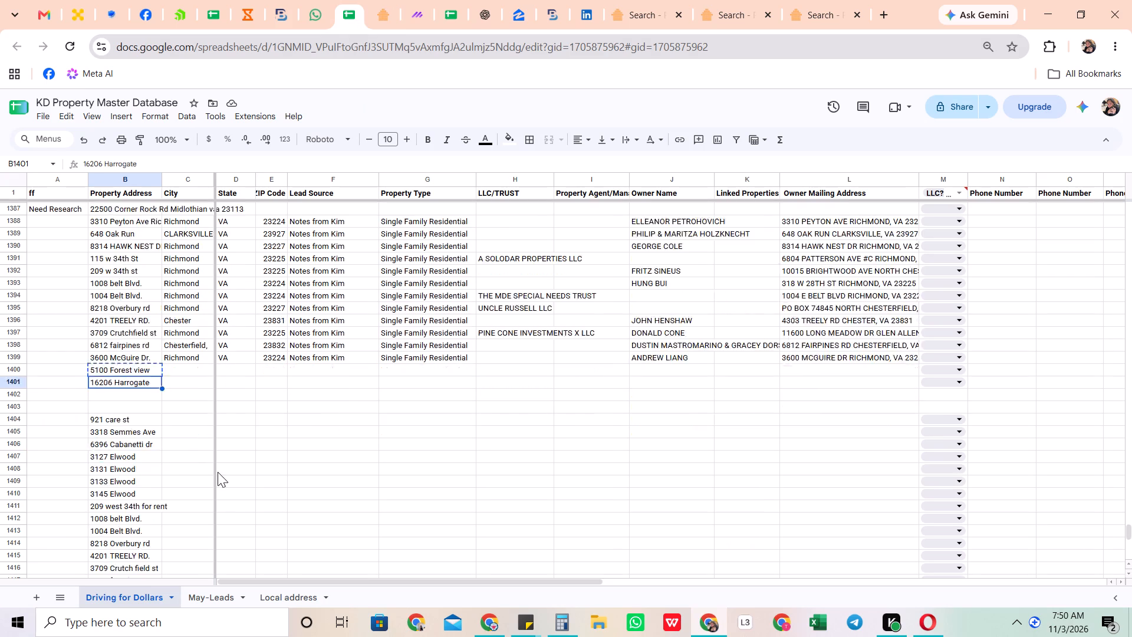
pyautogui.scroll(-1, 218, 472)
pyautogui.click(127, 346)
pyautogui.hotkey('ctrl', 'c')
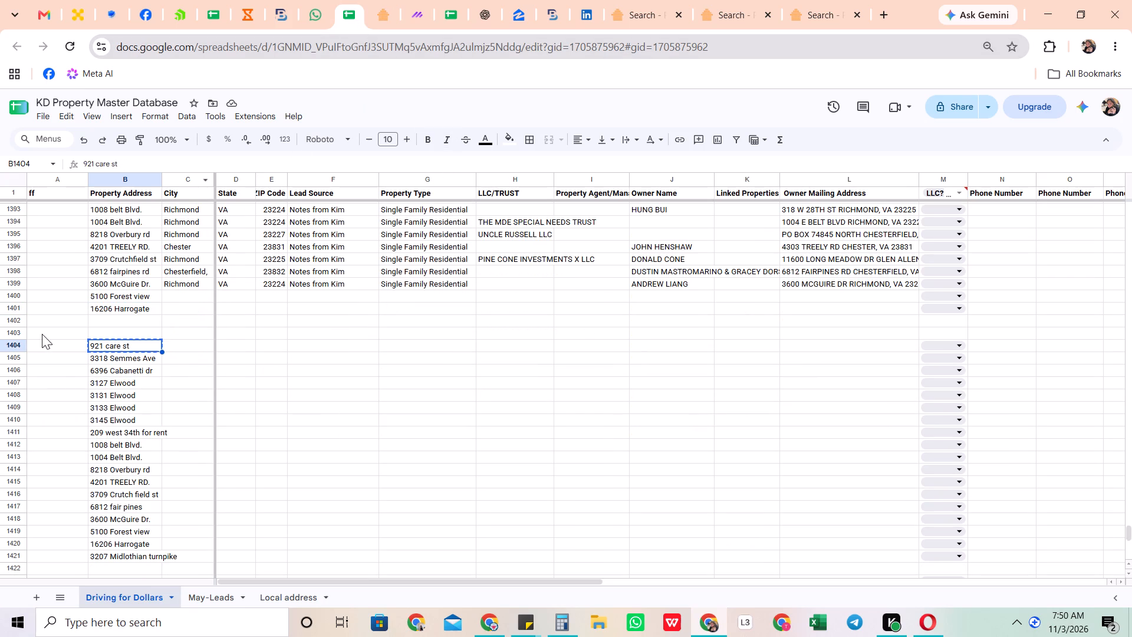
pyautogui.moveTo(18, 319); pyautogui.dragTo(24, 334)
pyautogui.rightClick(22, 333)
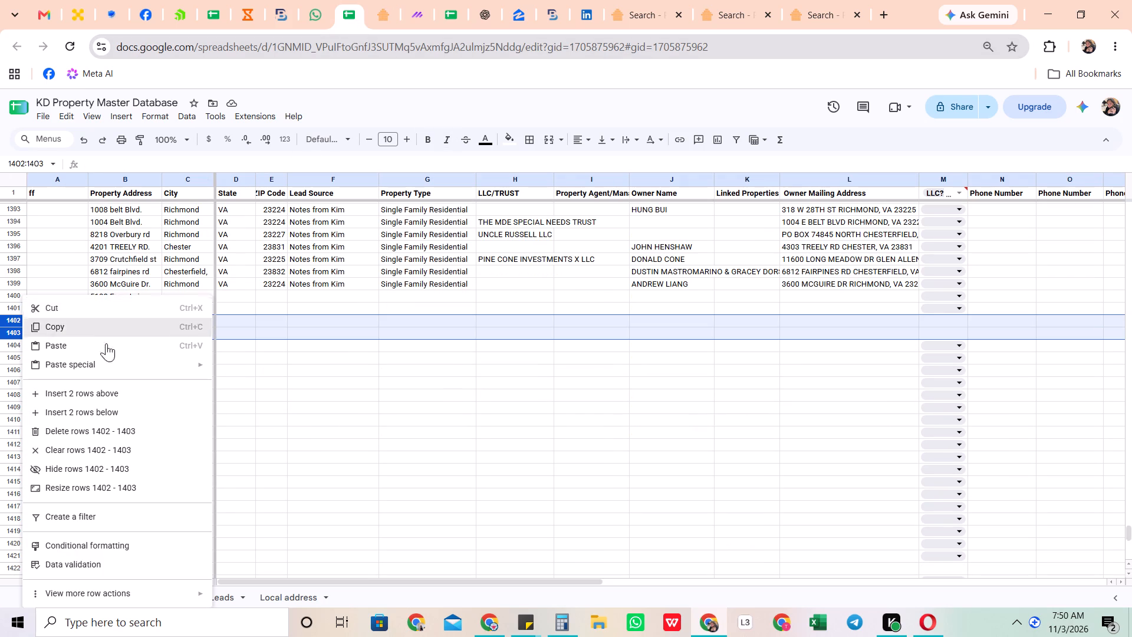
pyautogui.click(114, 429)
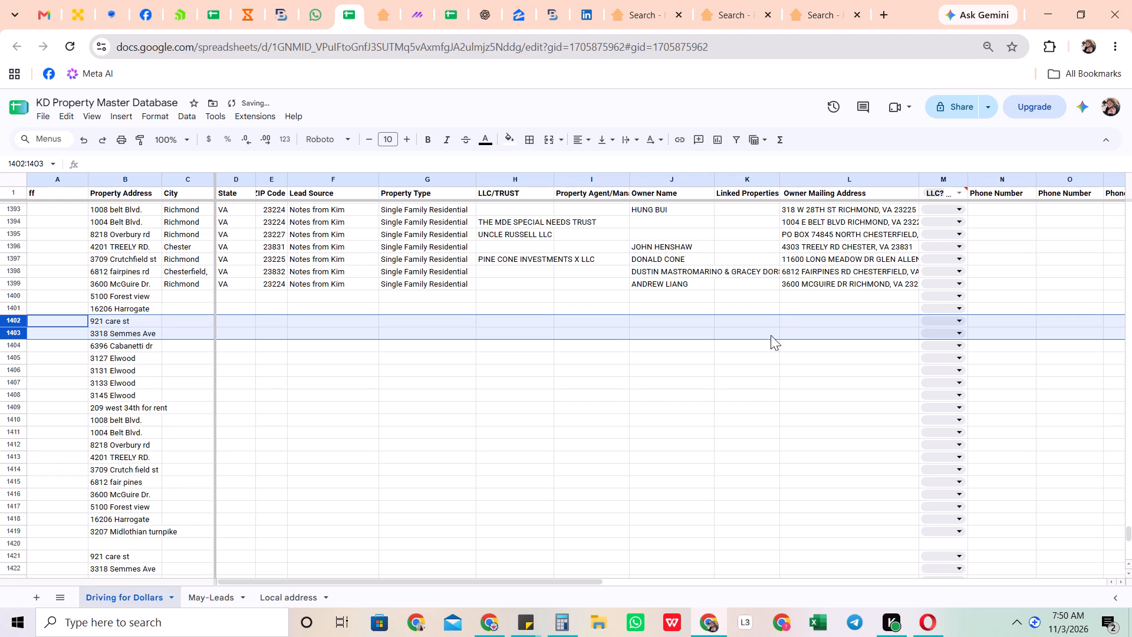
# Search PropStream for the Property Address in row 1402.
pyautogui.click(141, 326)
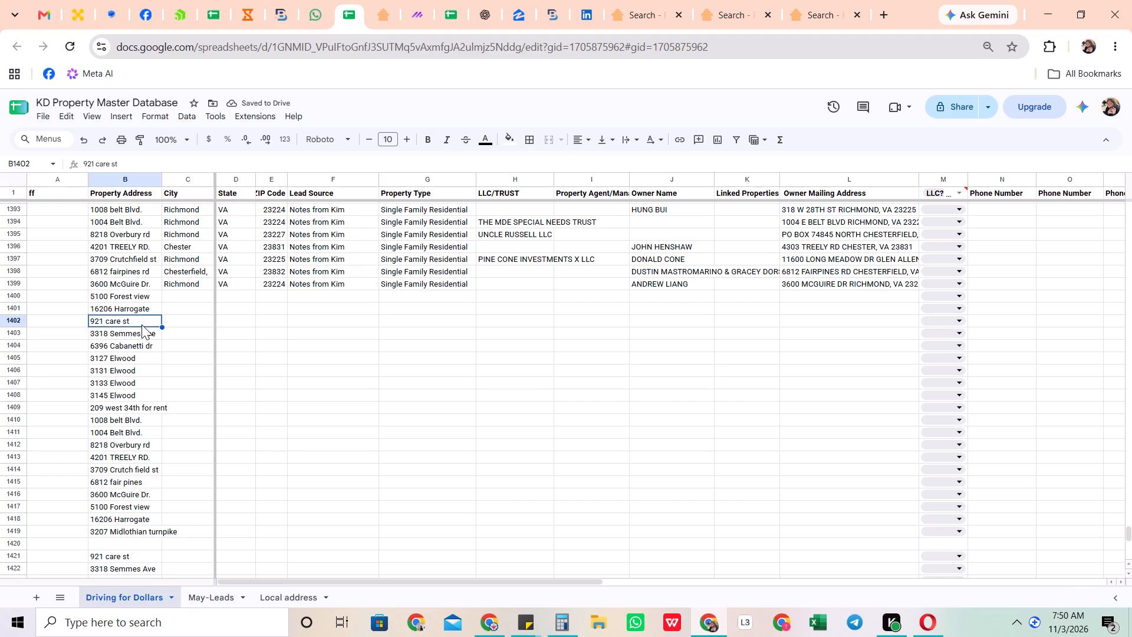
pyautogui.hotkey('ctrl', 'c')
pyautogui.click(375, 18)
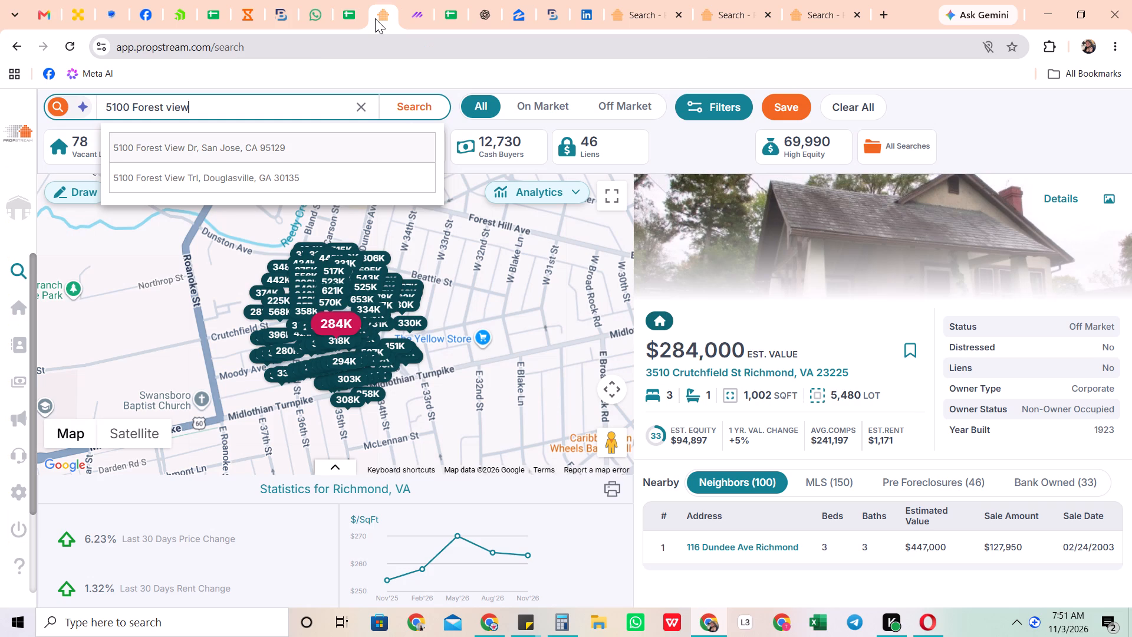
pyautogui.click(357, 110)
pyautogui.click(300, 110)
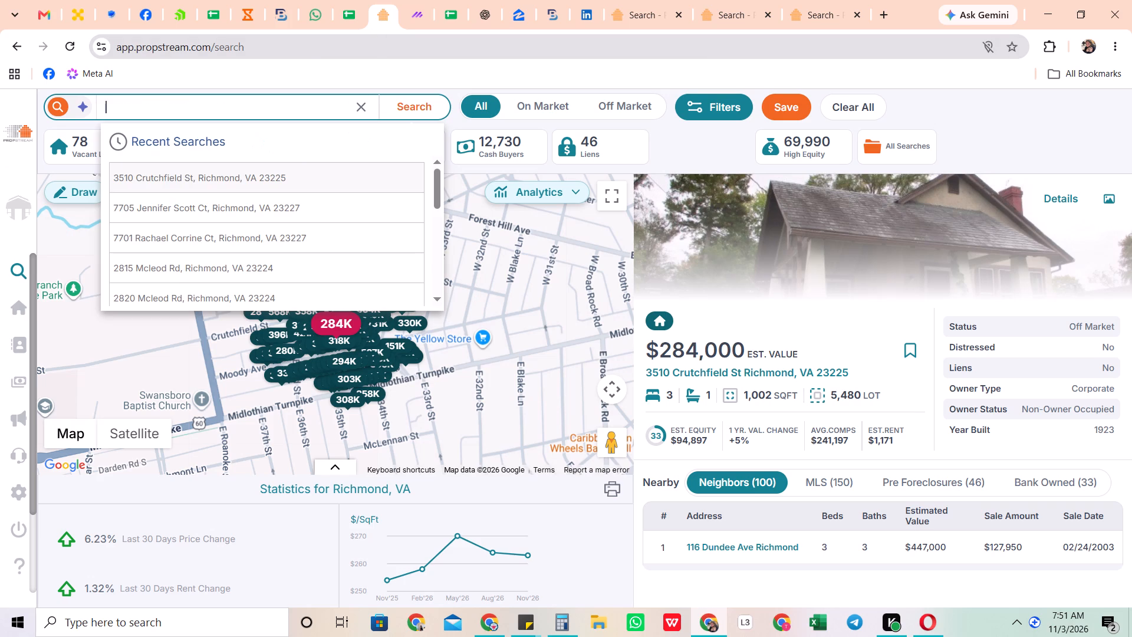
pyautogui.hotkey('ctrl', 'v')
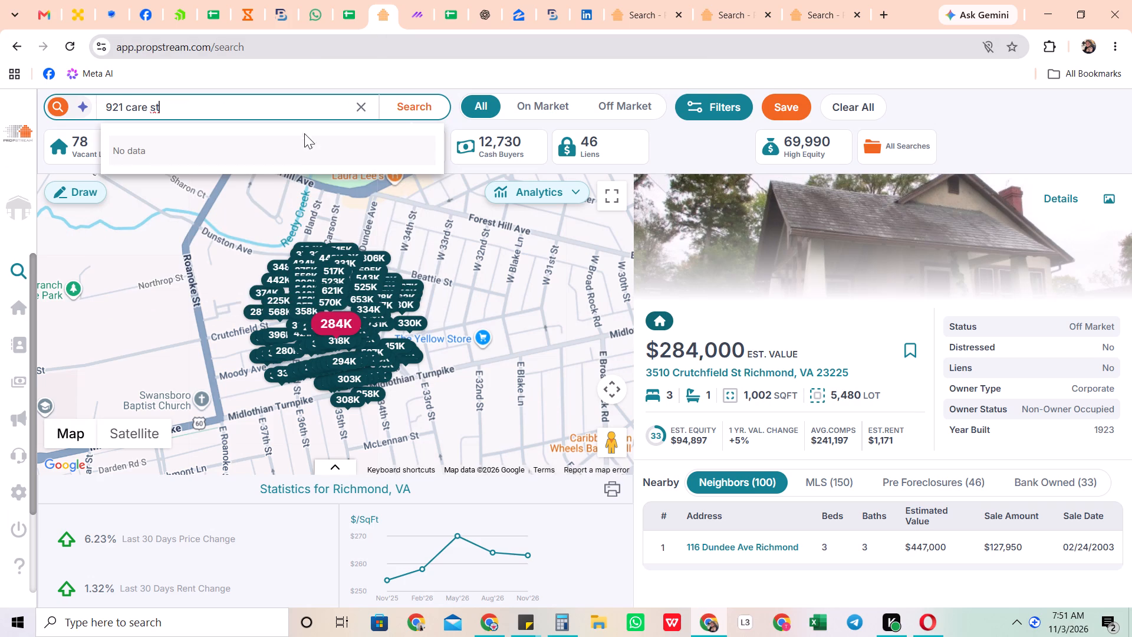
# Search PropStream for row 1403's Property Address and open the matching property's full record.
pyautogui.click(348, 12)
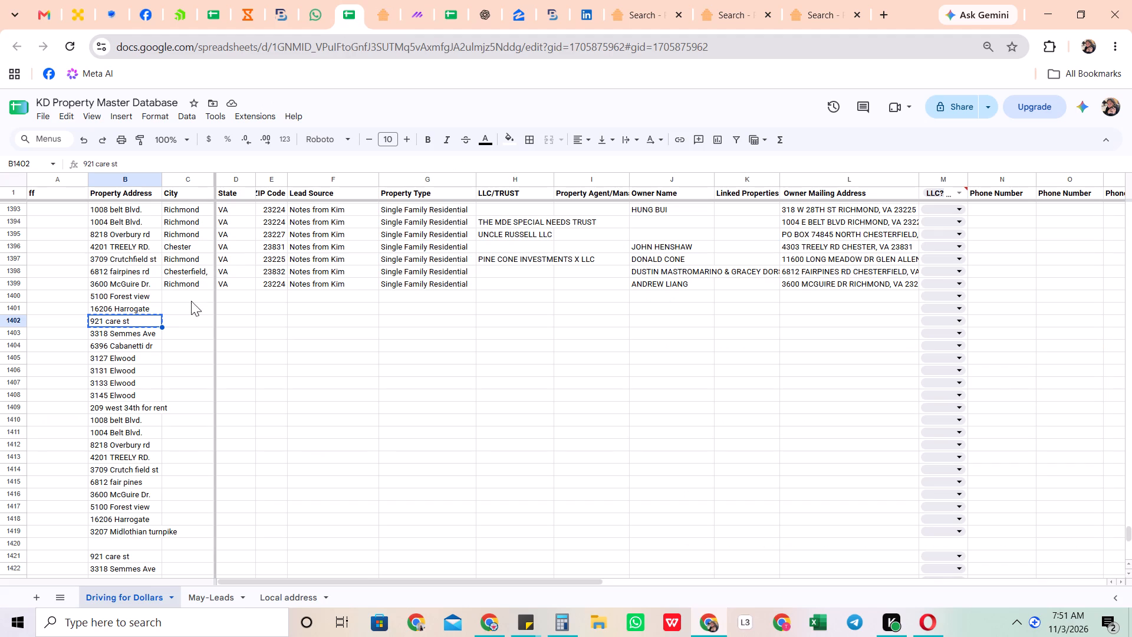
pyautogui.click(152, 331)
pyautogui.hotkey('ctrl', 'x')
pyautogui.hotkey('ctrl', 'c')
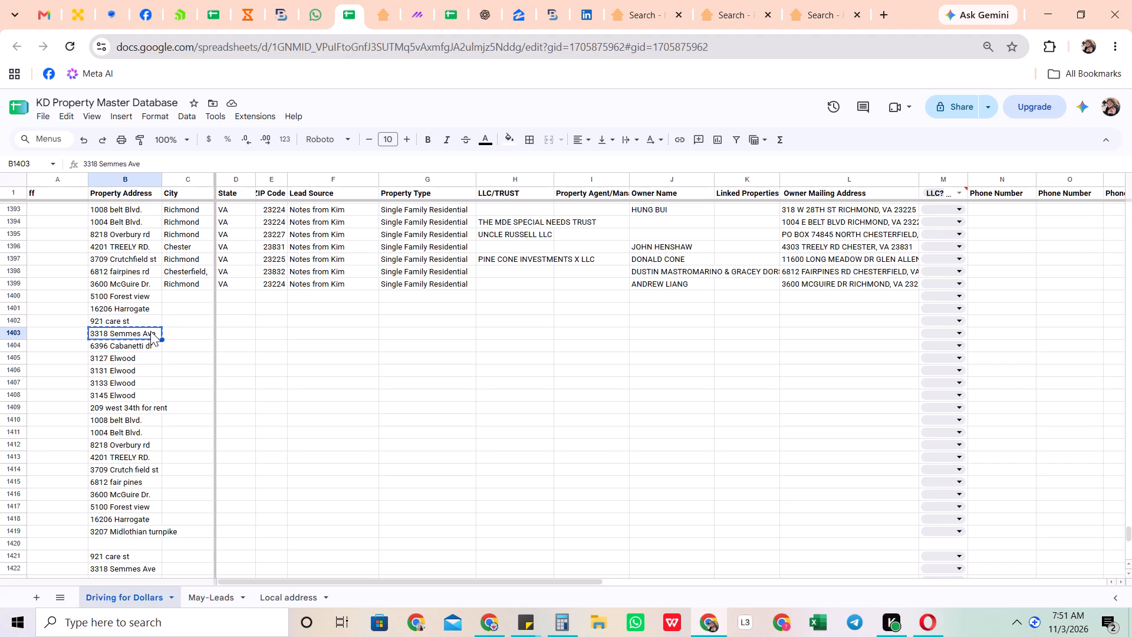
pyautogui.click(377, 21)
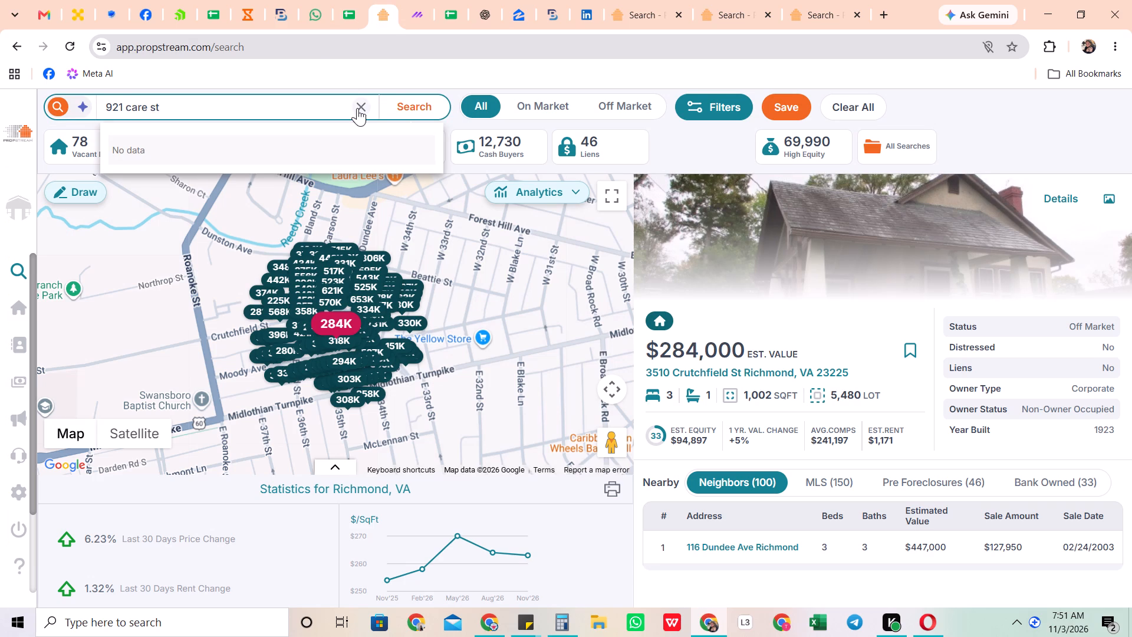
pyautogui.click(357, 108)
pyautogui.click(303, 108)
pyautogui.hotkey('ctrl', 'v')
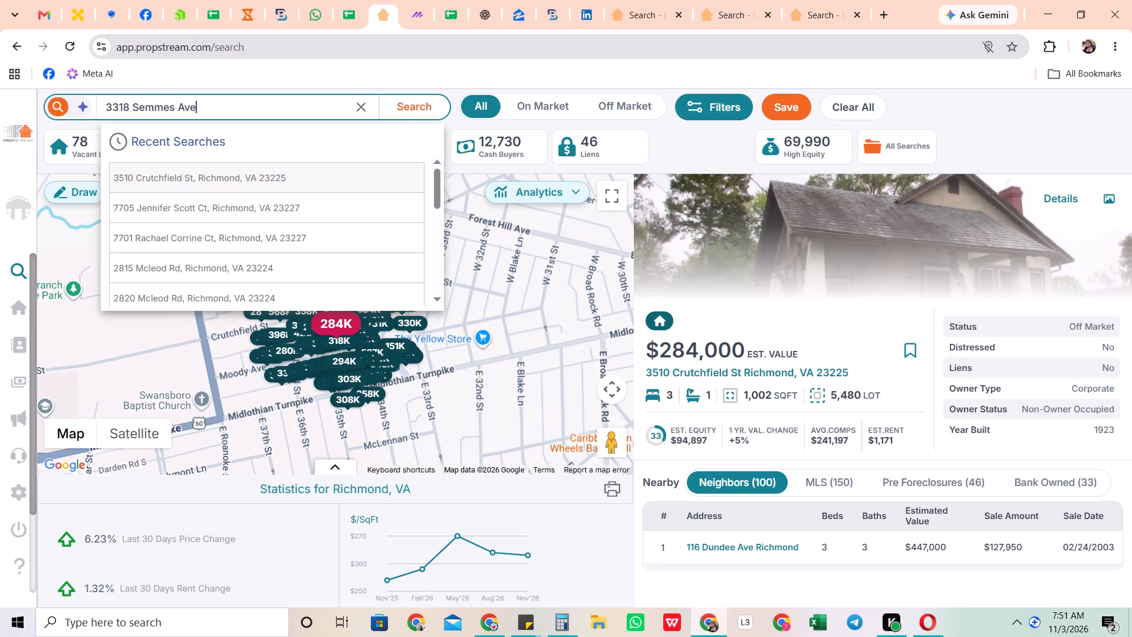
pyautogui.click(305, 146)
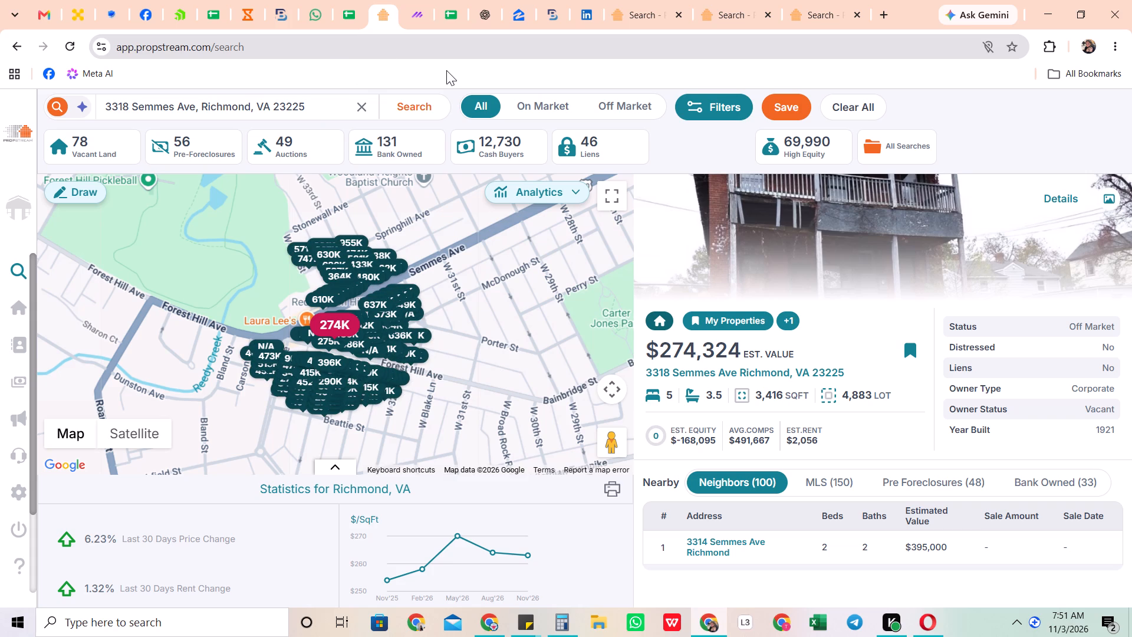
pyautogui.click(662, 375)
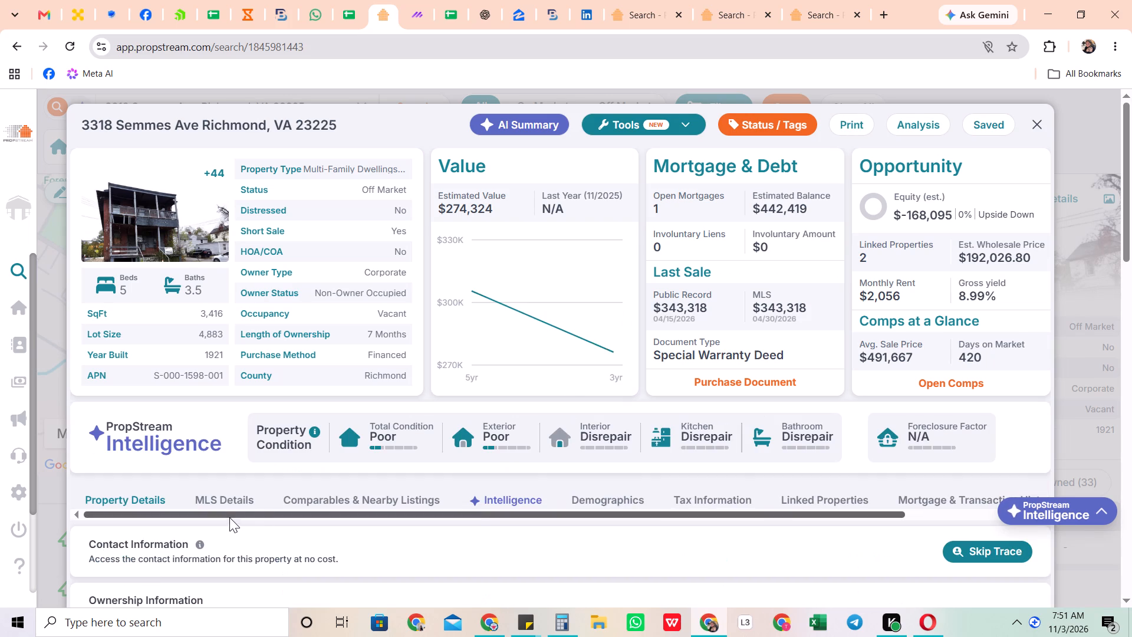
# Open the owner's mailing address record separately and copy the owner name MFA ASSOCIATES LLC into row 1403's LLC/TRUST cell.
pyautogui.scroll(-2, 483, 507)
pyautogui.click(302, 487)
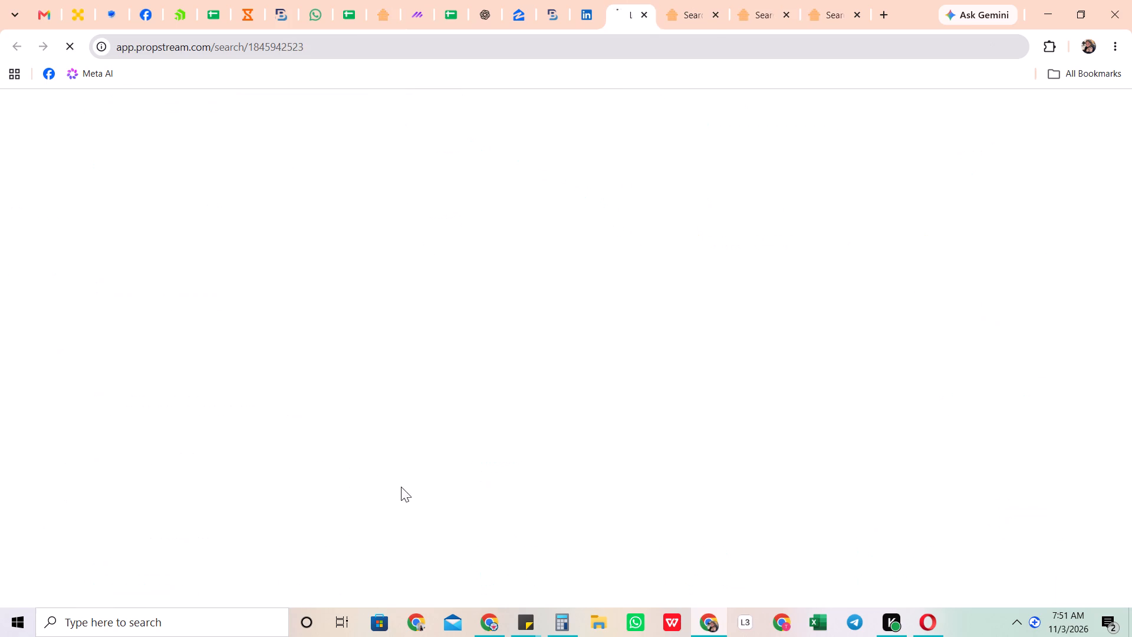
pyautogui.click(379, 18)
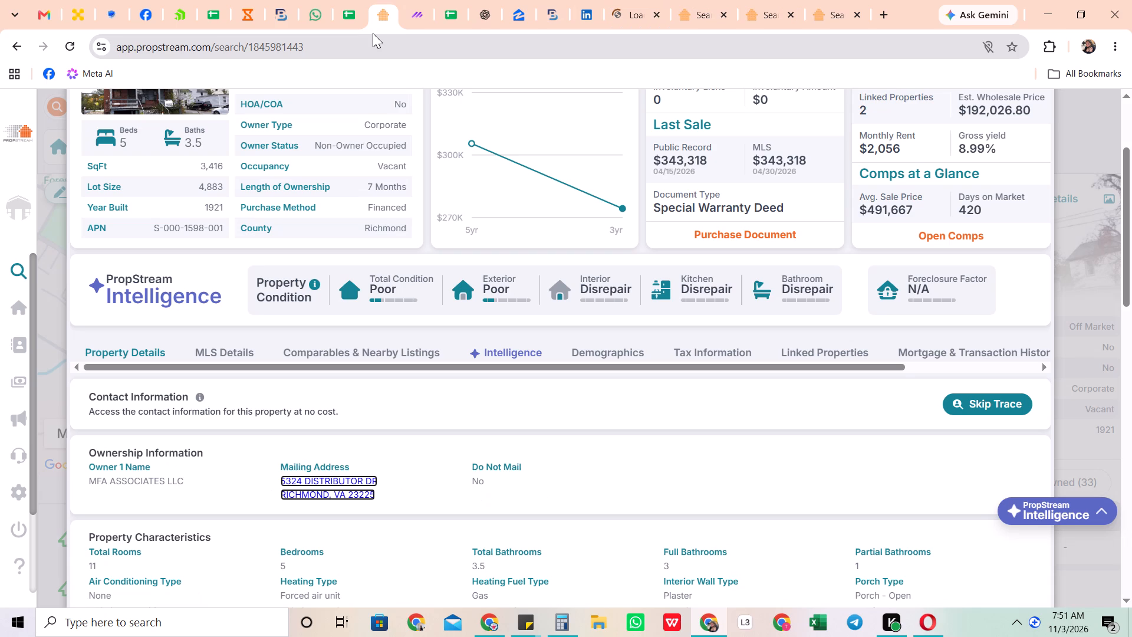
pyautogui.moveTo(90, 483); pyautogui.dragTo(209, 482)
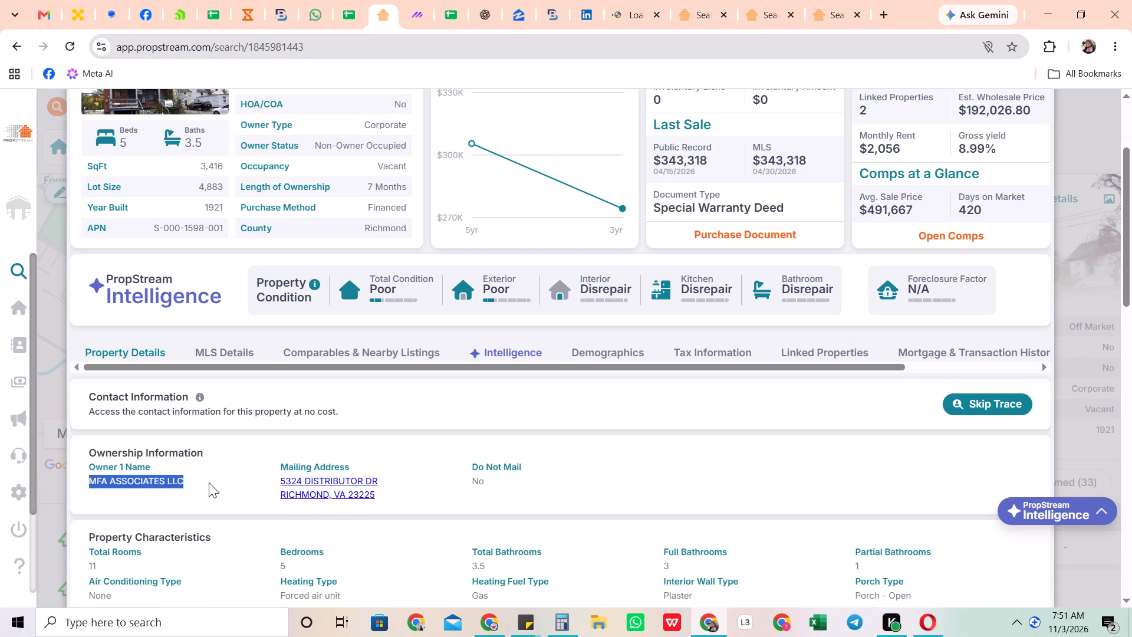
pyautogui.hotkey('ctrl', 'c')
pyautogui.click(358, 19)
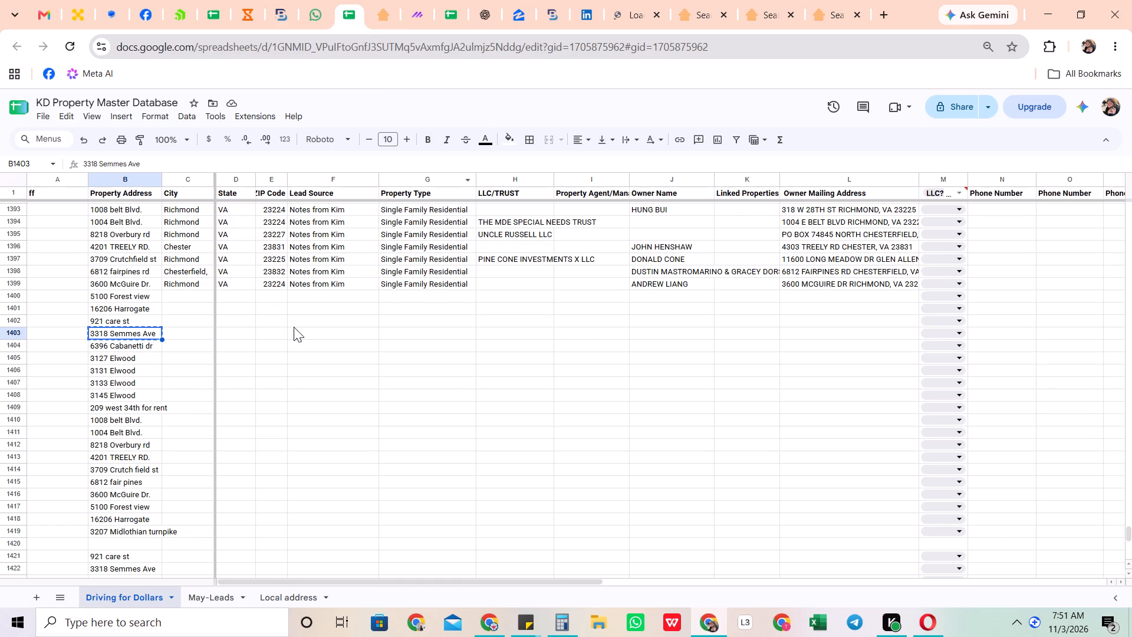
pyautogui.click(501, 333)
pyautogui.hotkey('ctrl', 'v')
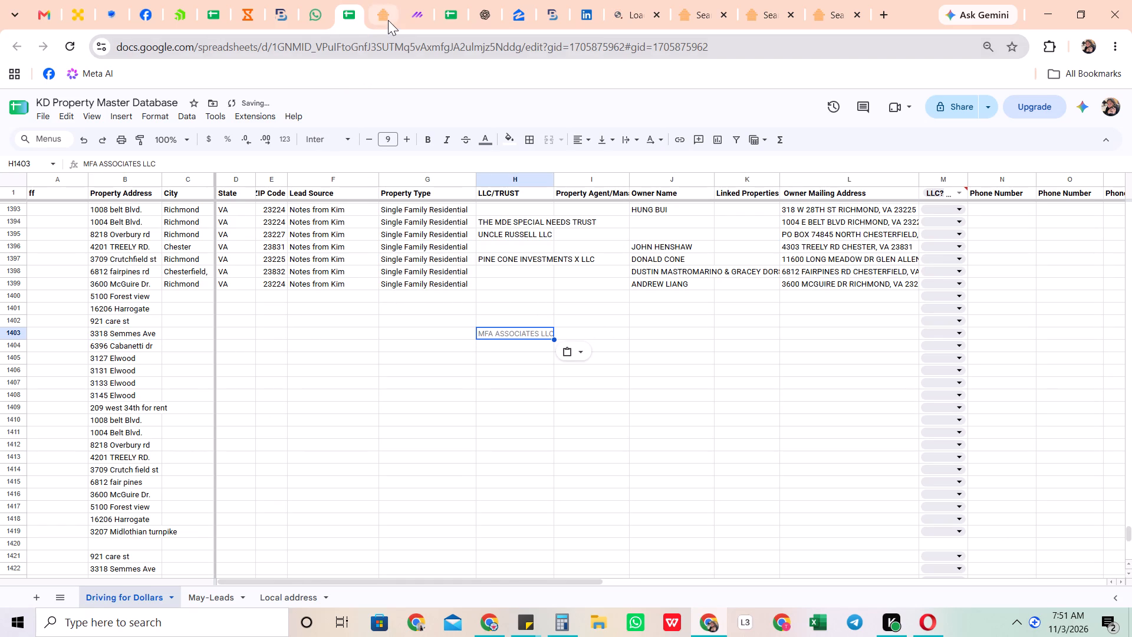
# Copy the mailing address from the separately opened PropStream record into row 1403's Owner Mailing Address cell.
pyautogui.click(388, 20)
pyautogui.click(626, 22)
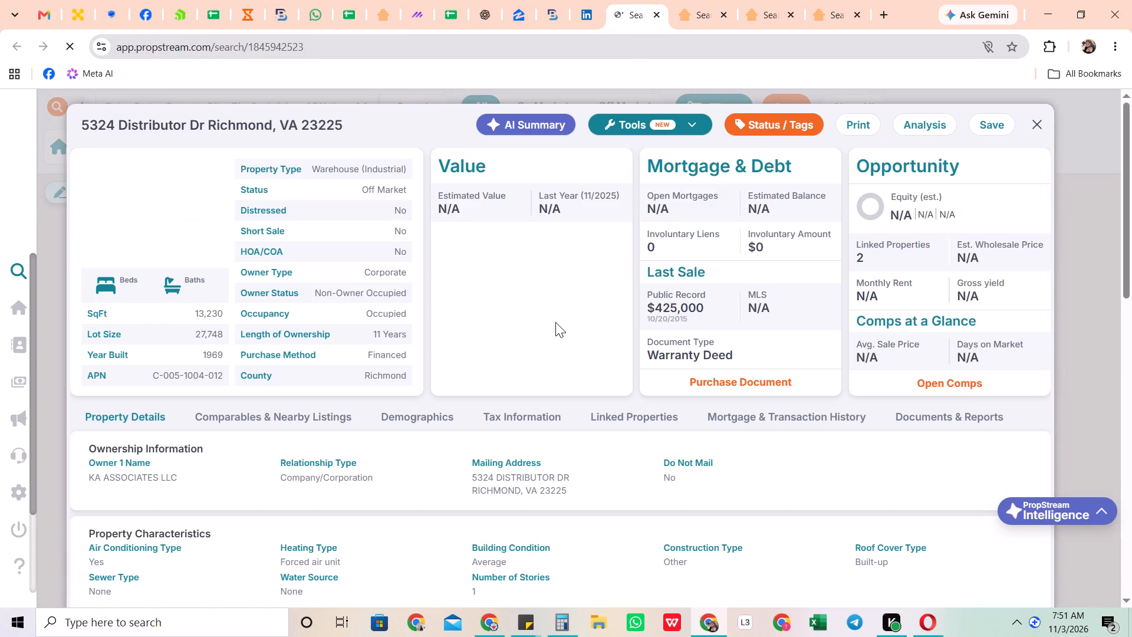
pyautogui.scroll(1, 502, 387)
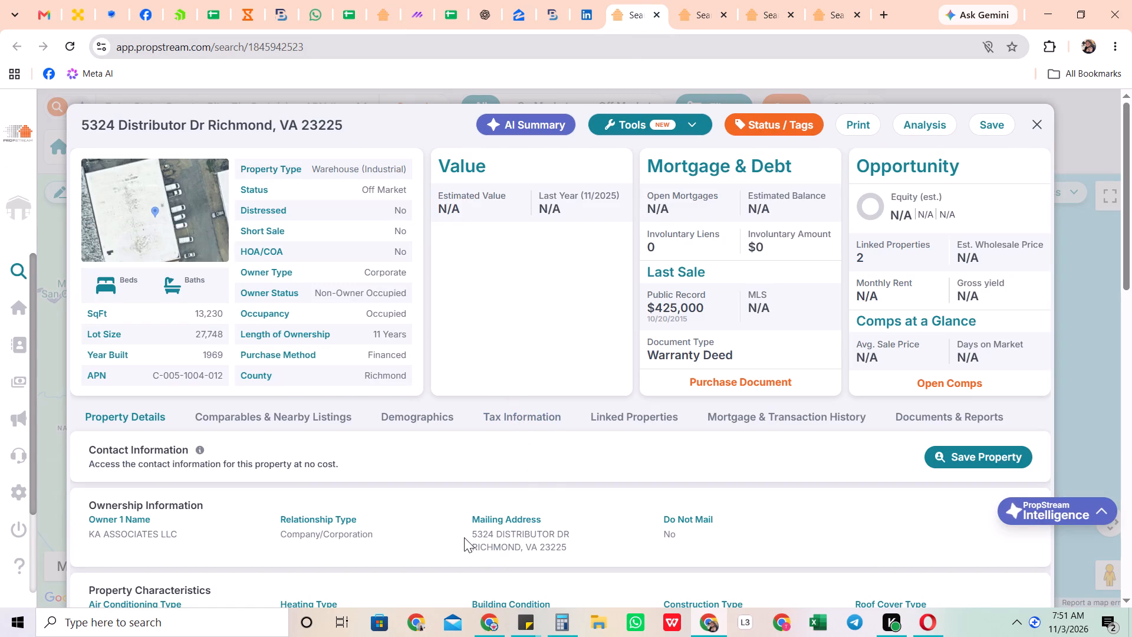
pyautogui.moveTo(468, 535); pyautogui.dragTo(584, 553)
pyautogui.hotkey('ctrl', 'c')
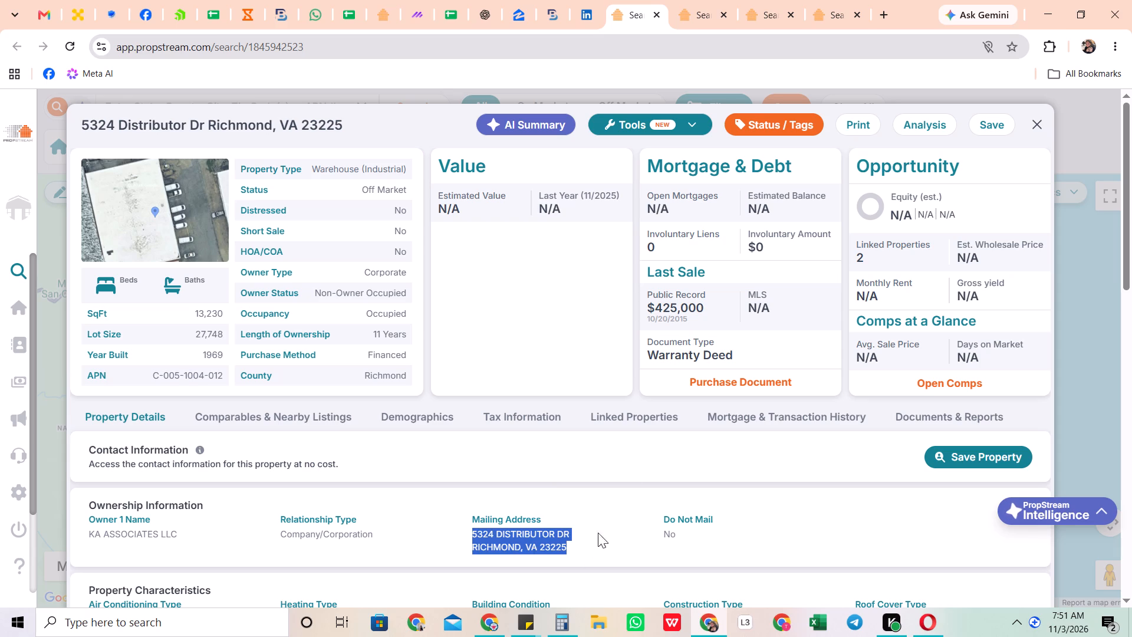
pyautogui.click(347, 13)
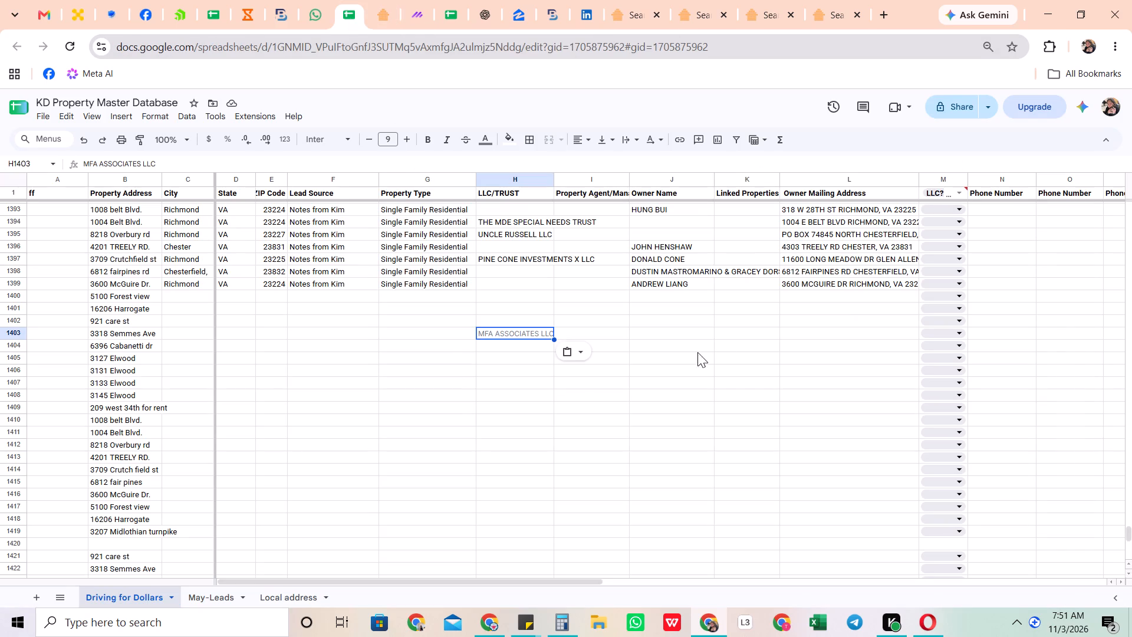
pyautogui.click(796, 332)
pyautogui.hotkey('ctrl', 'v')
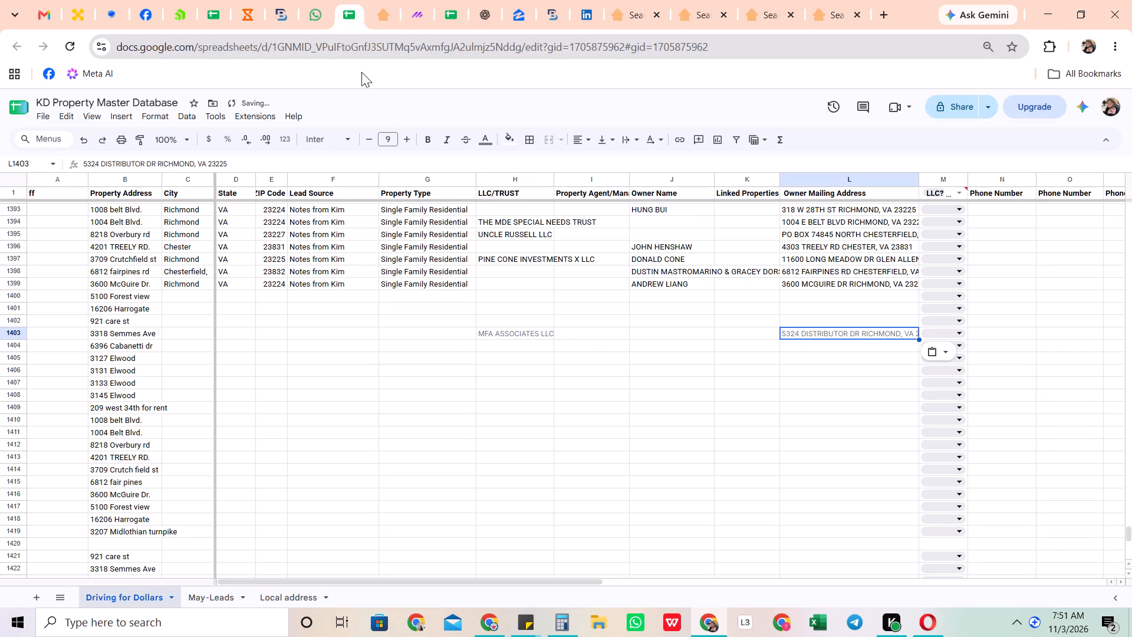
# Copy the property type Multi-Family Dwellings (Generic, 2+) from the PropStream record into row 1403's Property Type cell in the sheet.
pyautogui.click(383, 17)
pyautogui.scroll(3, 447, 330)
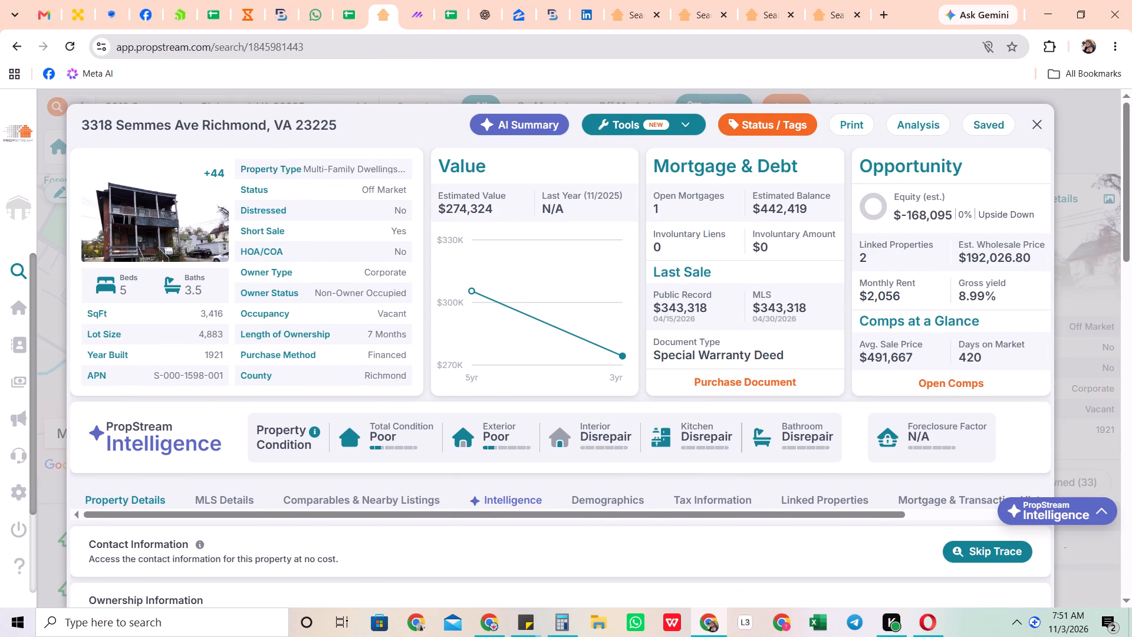
pyautogui.click(303, 167)
pyautogui.click(304, 167)
pyautogui.click(304, 167)
pyautogui.hotkey('ctrl', 'c')
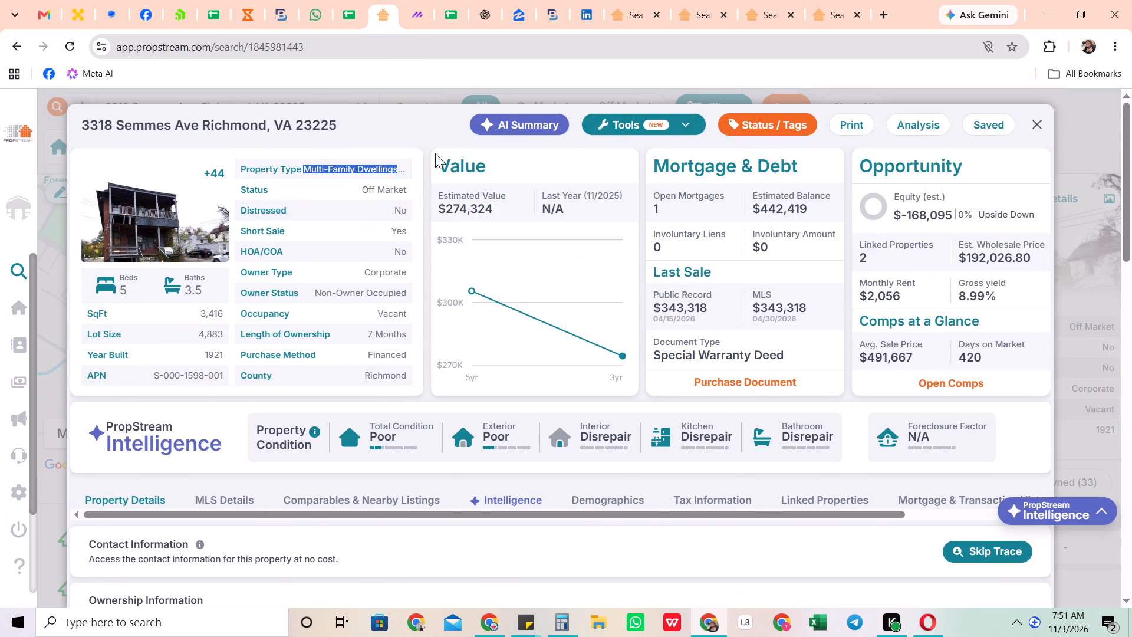
pyautogui.click(349, 16)
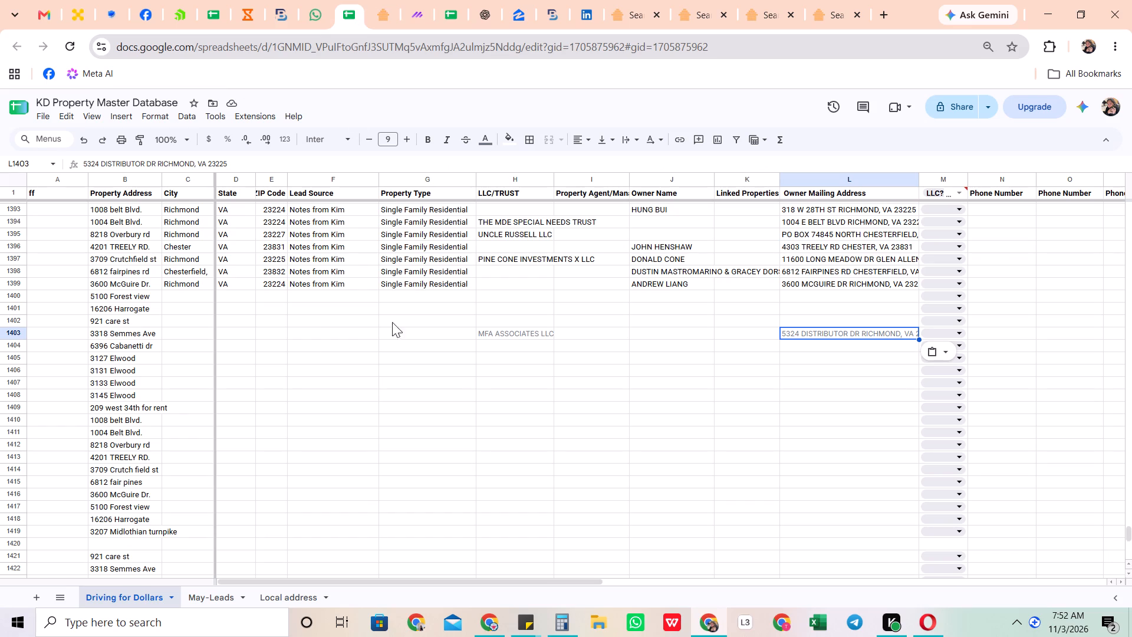
pyautogui.click(413, 301)
pyautogui.click(419, 333)
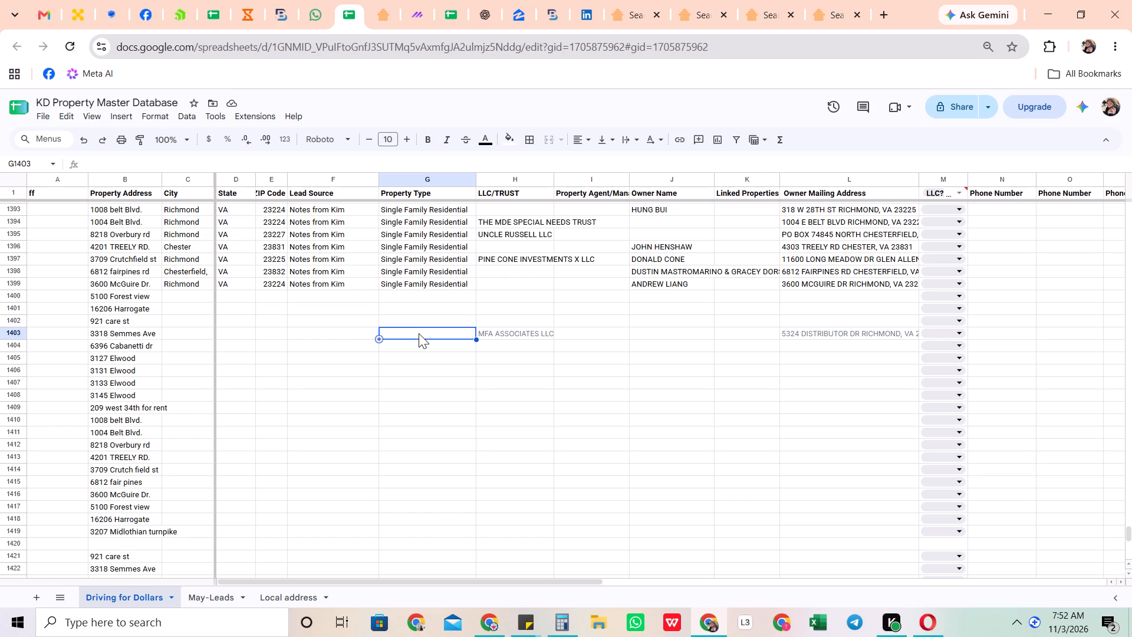
pyautogui.hotkey('ctrl', 'v')
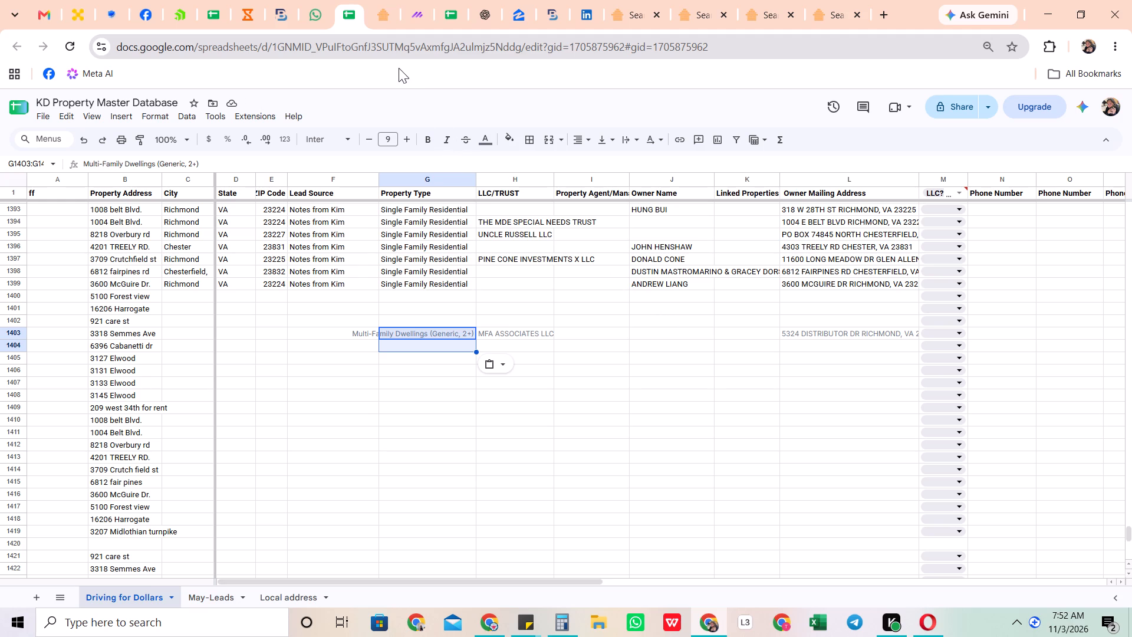
# Copy the Lead Source value Notes from Kim from row 1399 into row 1403's Lead Source cell.
pyautogui.click(318, 279)
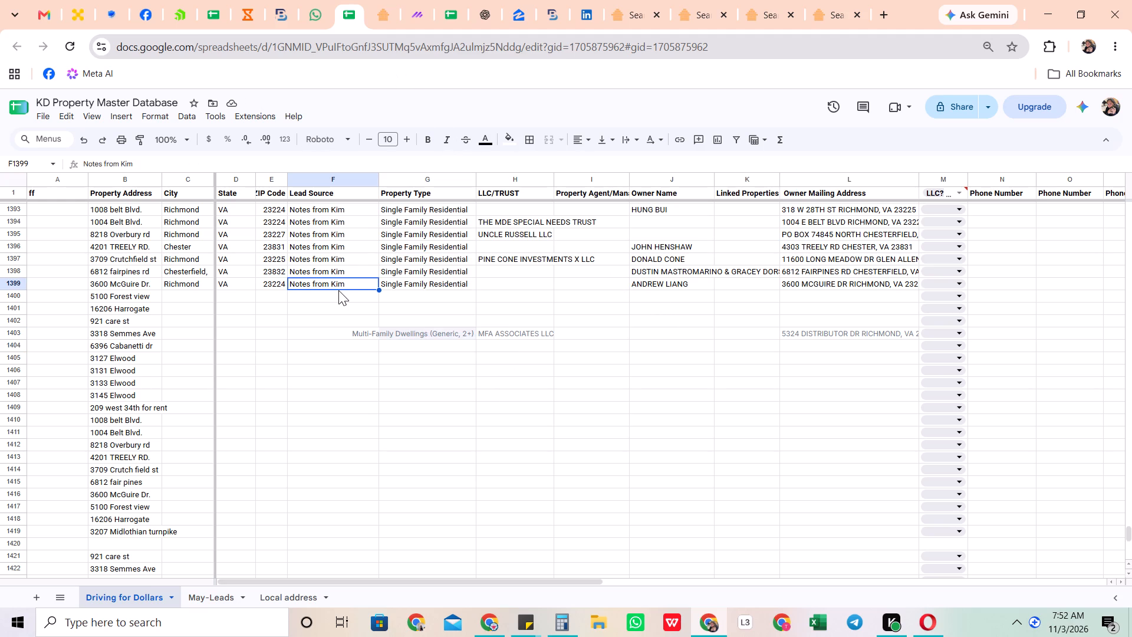
pyautogui.hotkey('ctrl', 'c')
pyautogui.keyDown('ctrl'); pyautogui.click(327, 337); pyautogui.keyUp('ctrl')
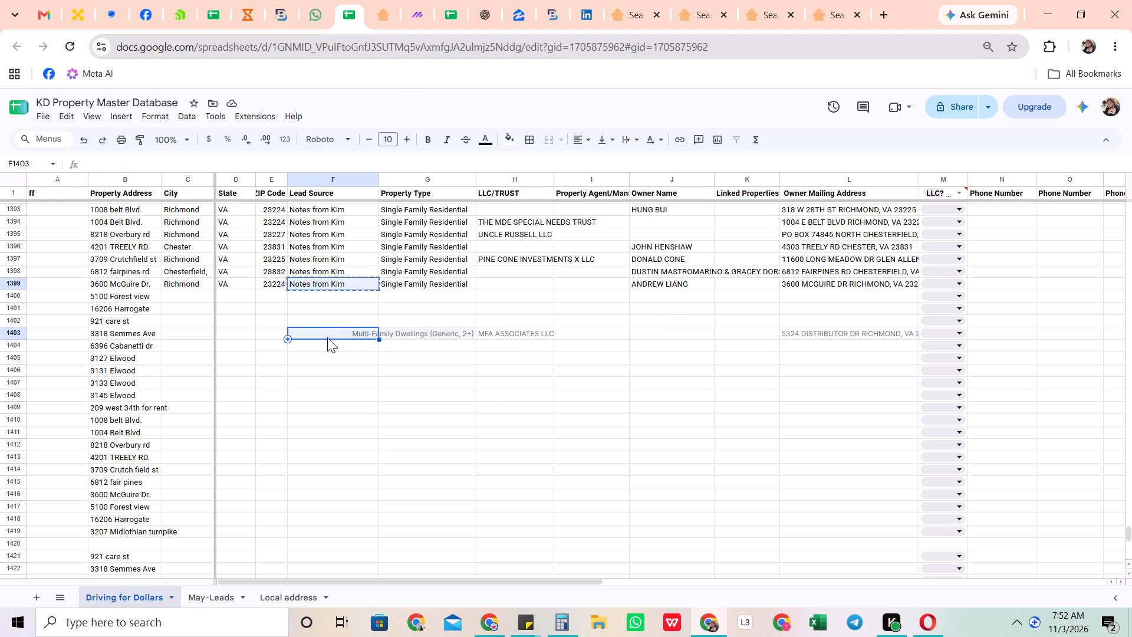
pyautogui.hotkey('ctrl', 'v')
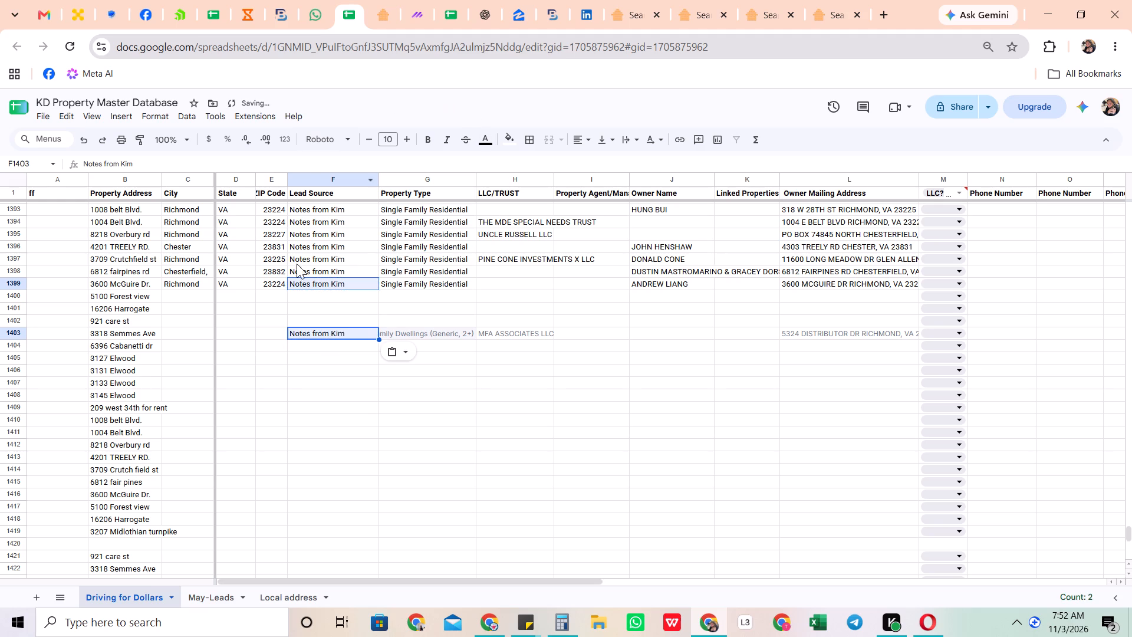
# Fill row 1403's location cells with ZIP Code 23225 from the PropStream record, State VA and City Richmond.
pyautogui.click(380, 25)
pyautogui.moveTo(297, 122); pyautogui.dragTo(362, 120)
pyautogui.hotkey('ctrl', 'c')
pyautogui.click(345, 20)
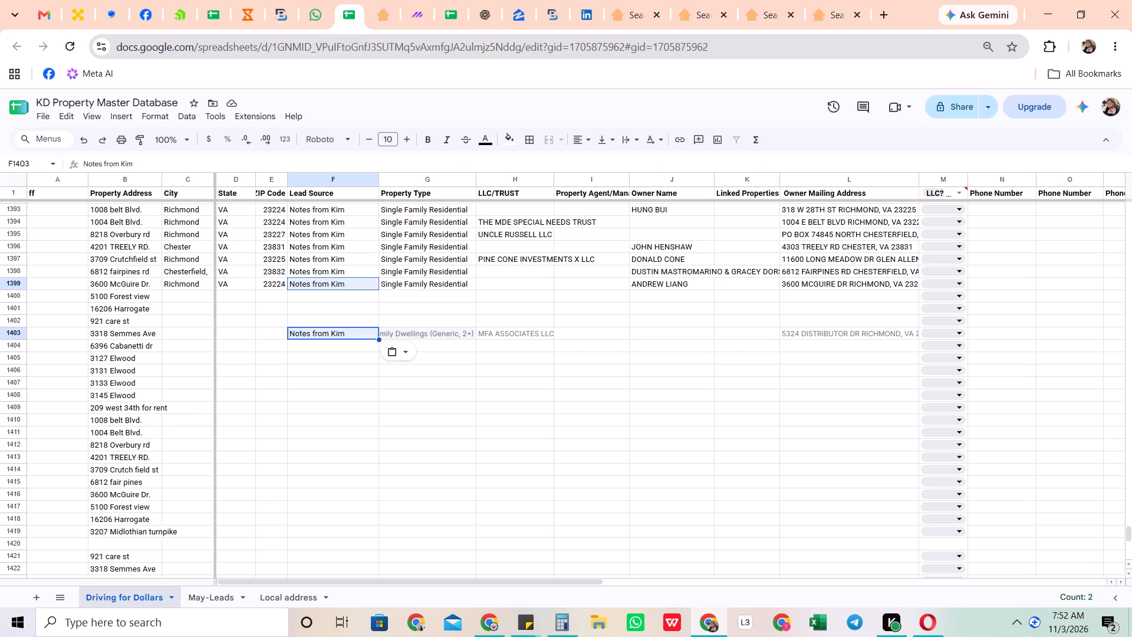
pyautogui.tripleClick(274, 337)
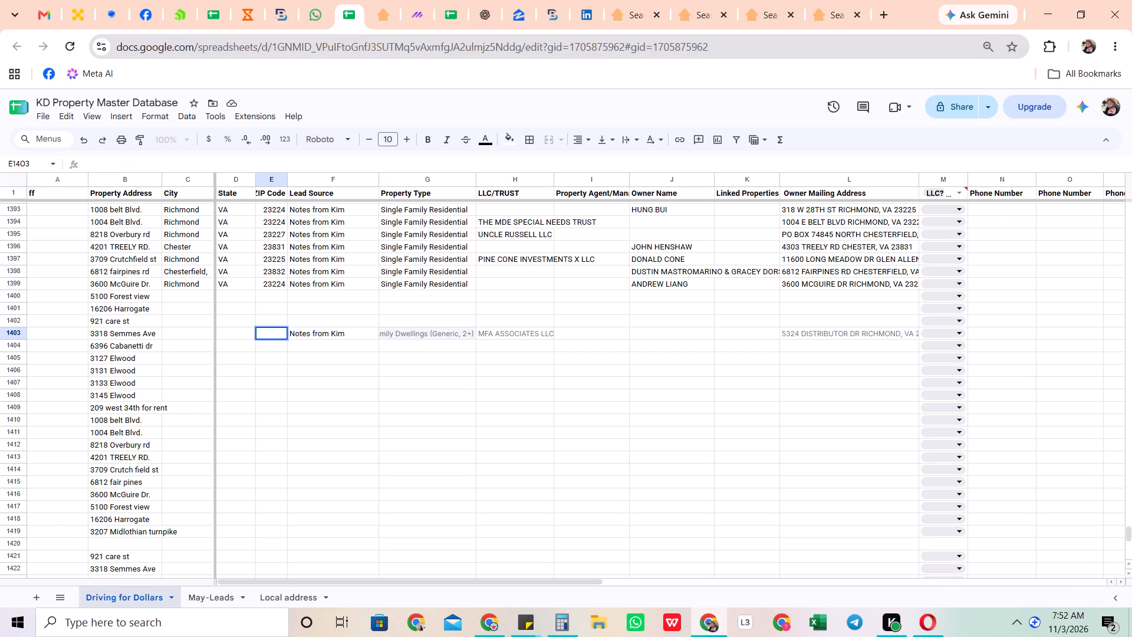
pyautogui.hotkey('ctrl', 'v')
pyautogui.click(241, 330)
pyautogui.write('VA')
pyautogui.click(191, 286)
pyautogui.hotkey('ctrl', 'c')
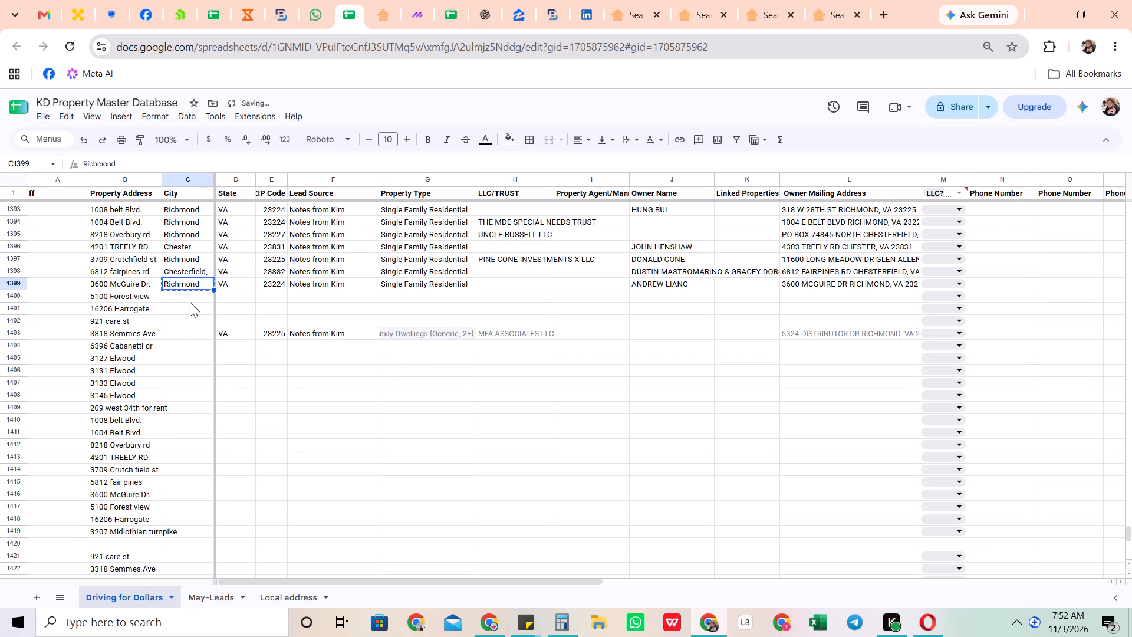
pyautogui.click(189, 333)
pyautogui.hotkey('ctrl', 'v')
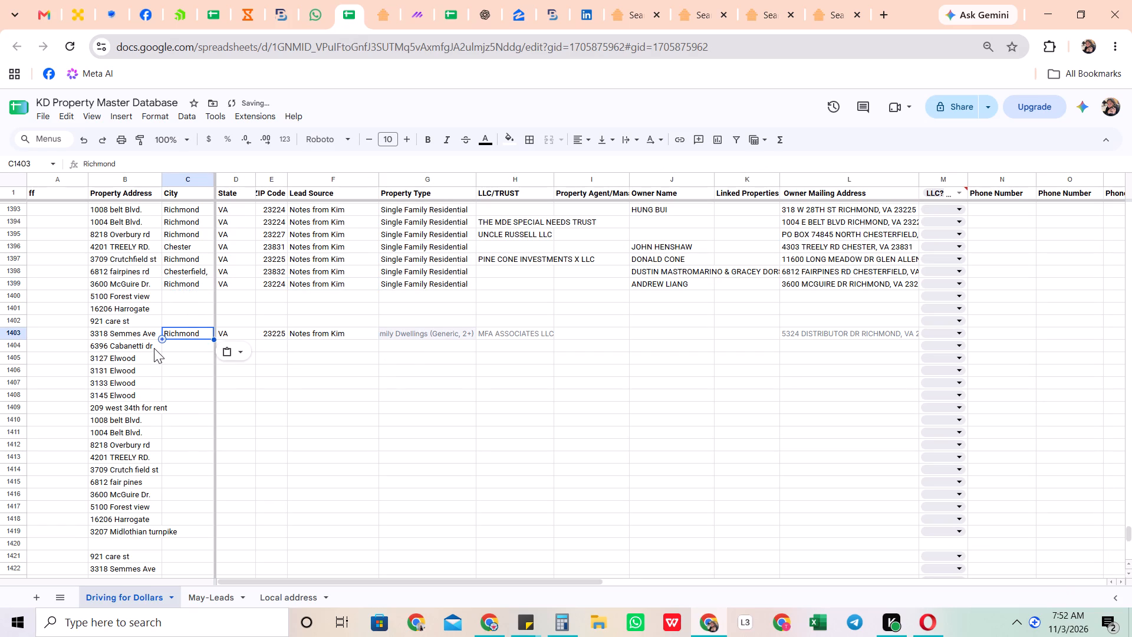
# Close the open PropStream property record and search for the Property Address in row 1404.
pyautogui.click(137, 350)
pyautogui.hotkey('ctrl', 'c')
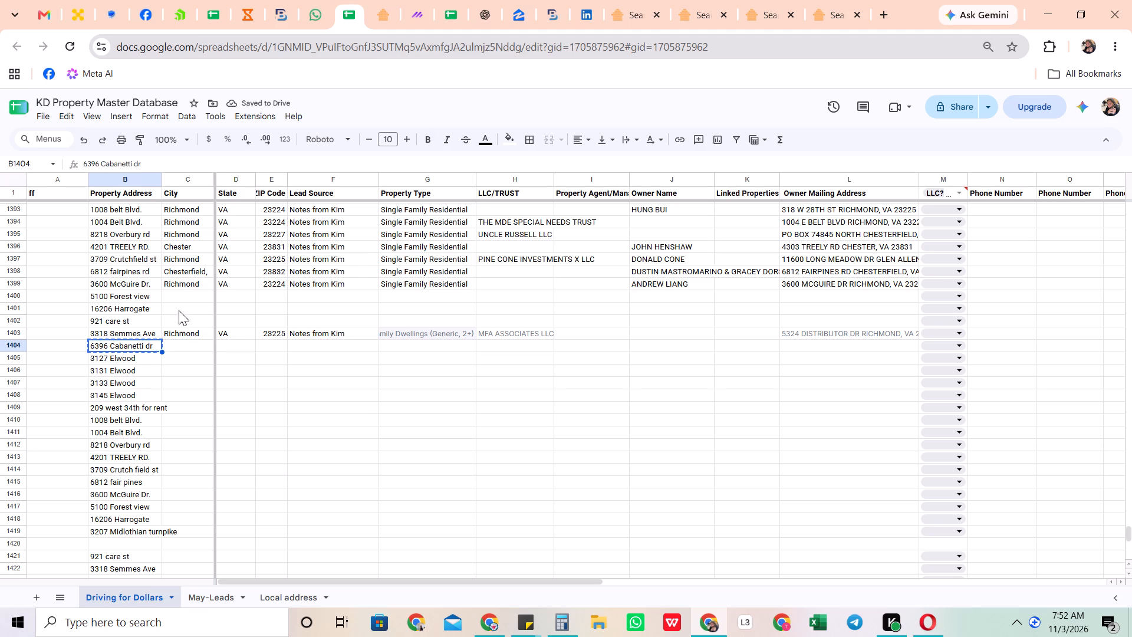
pyautogui.click(382, 22)
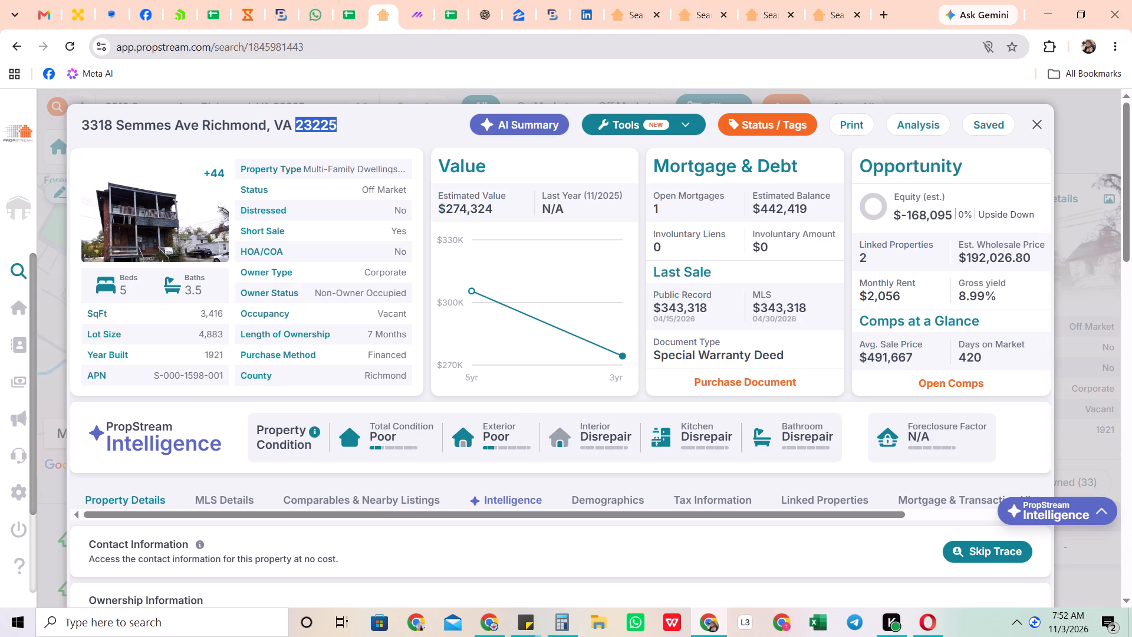
pyautogui.click(1036, 126)
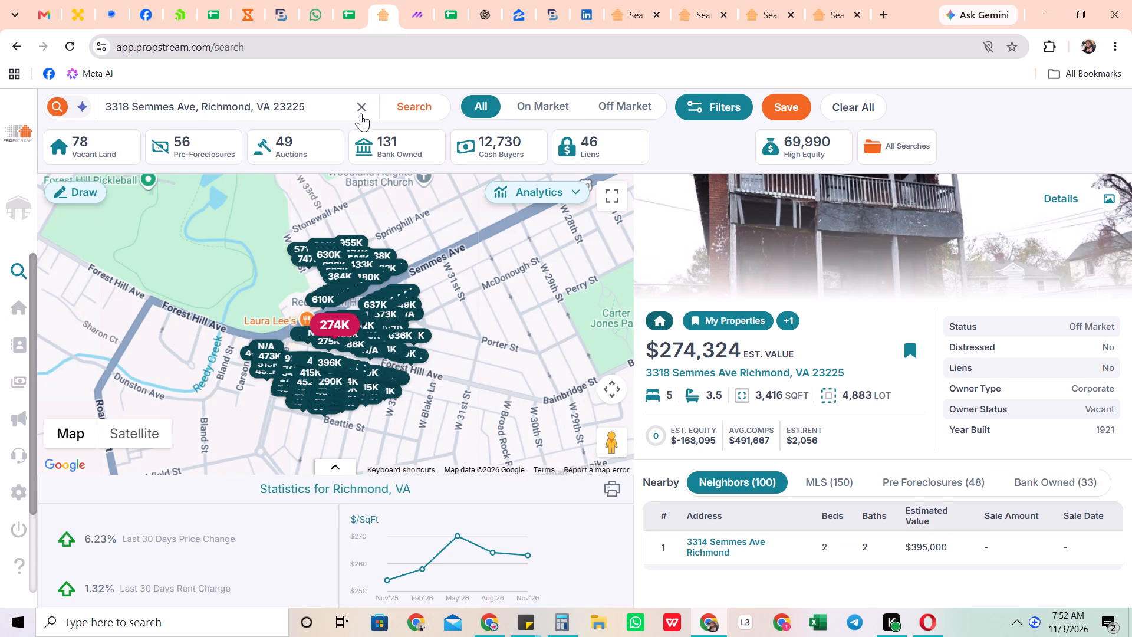
pyautogui.click(361, 111)
pyautogui.click(327, 112)
pyautogui.hotkey('ctrl', 'v')
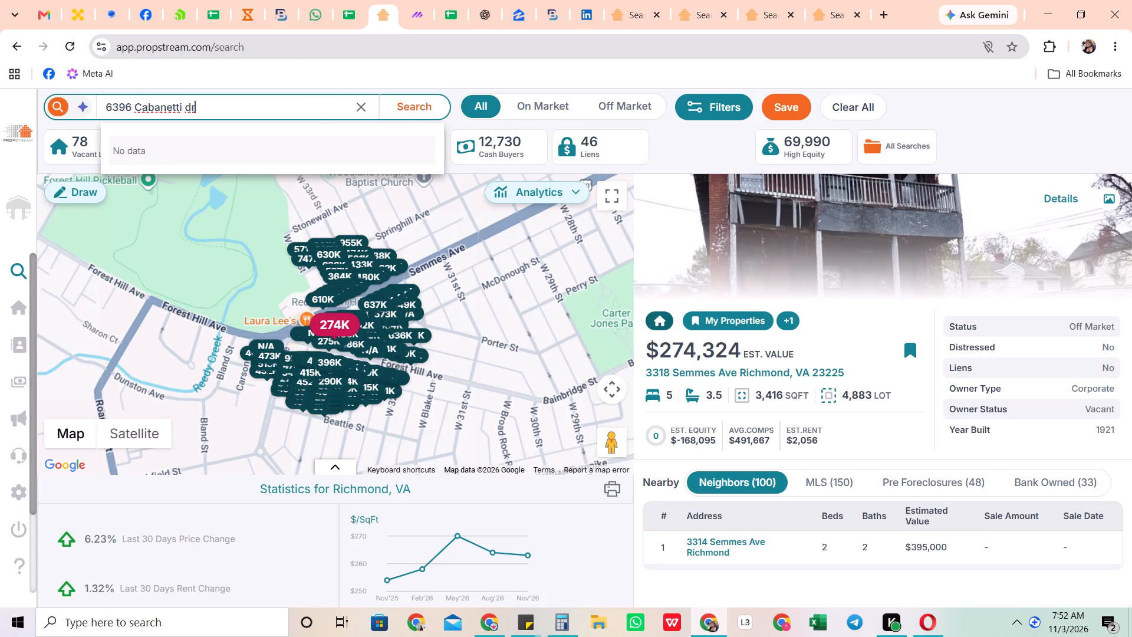
# Search PropStream for the Property Address in row 1405 of the sheet.
pyautogui.click(347, 12)
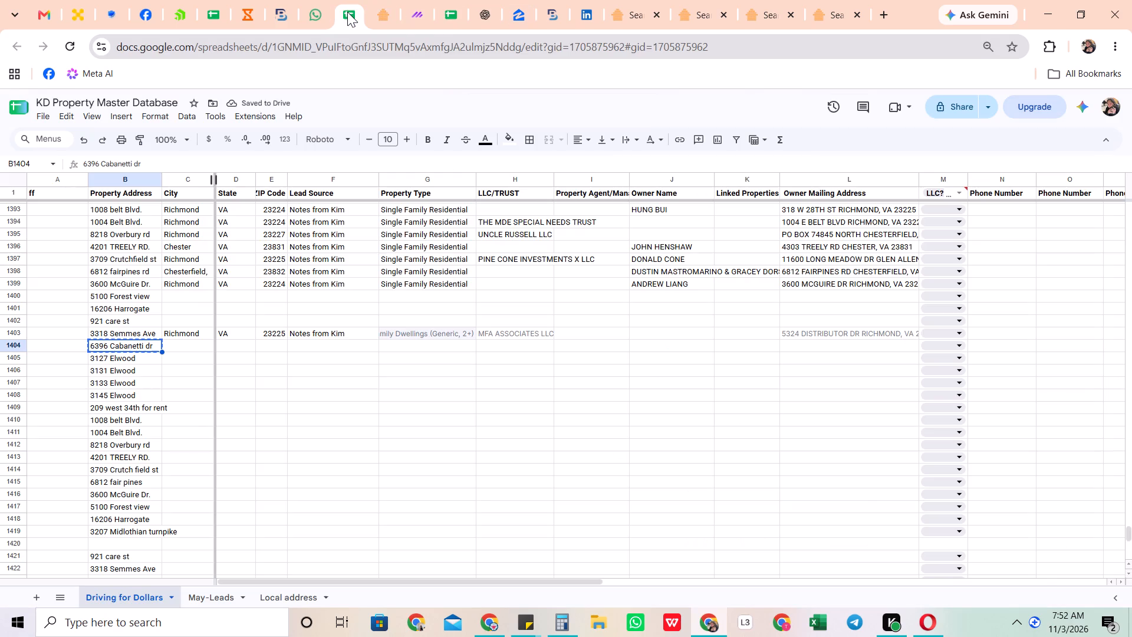
pyautogui.click(111, 360)
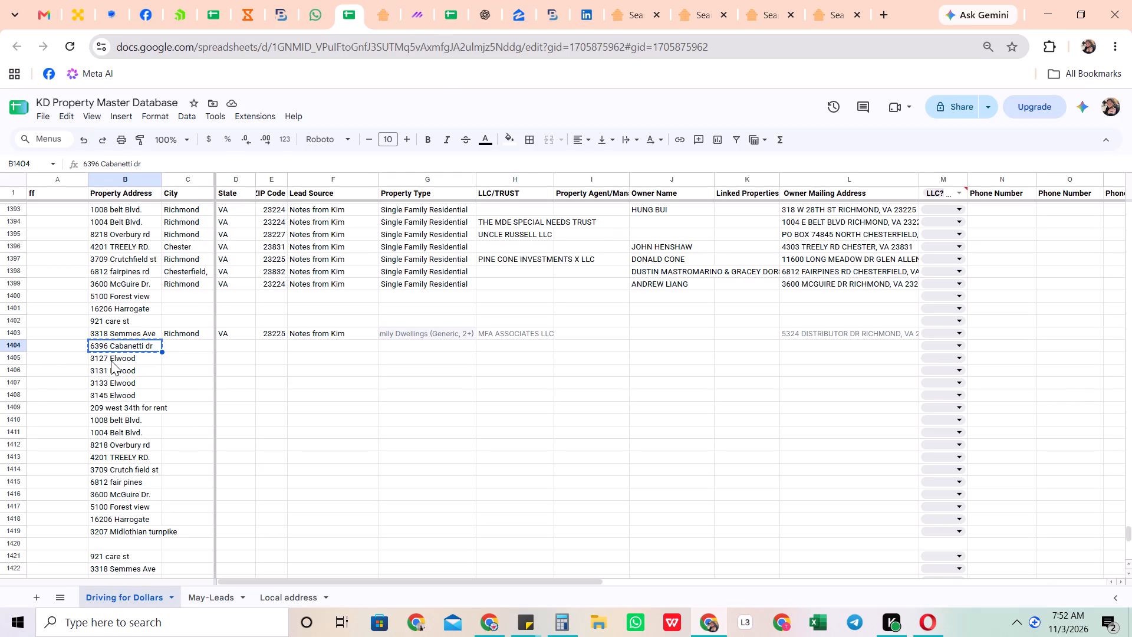
pyautogui.hotkey('ctrl', 'c')
pyautogui.click(389, 26)
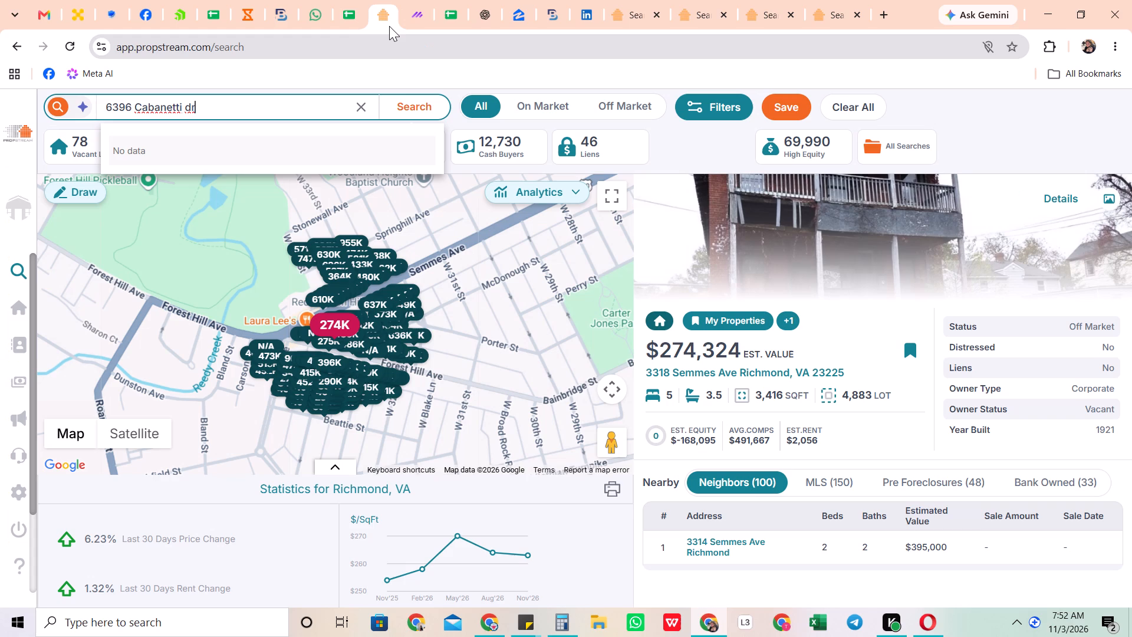
pyautogui.click(361, 104)
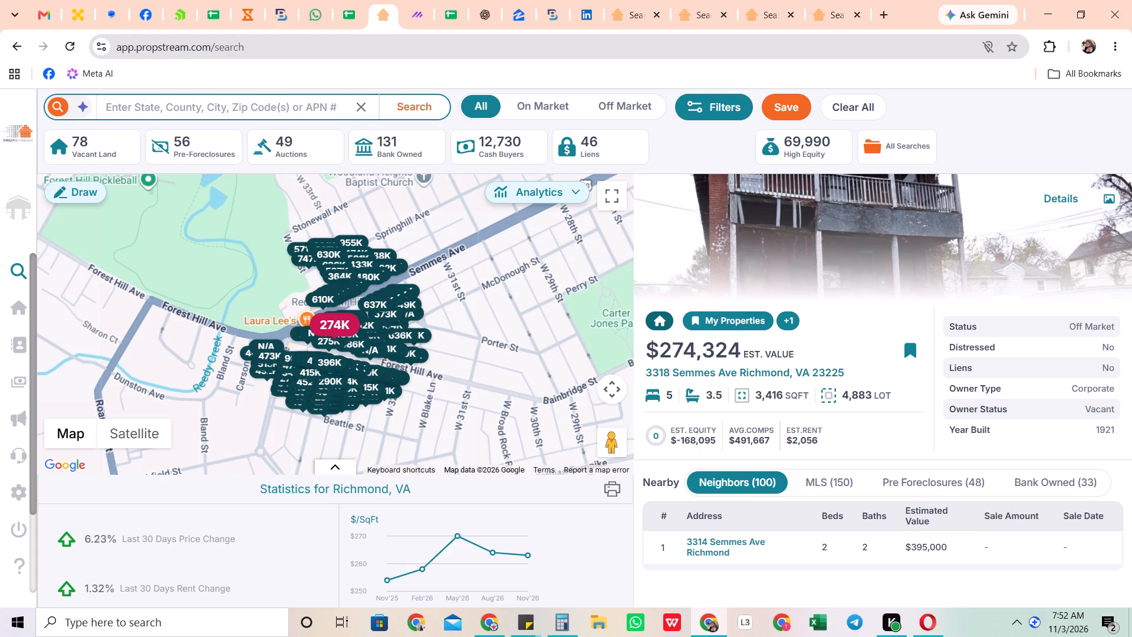
pyautogui.click(287, 104)
pyautogui.keyDown('ctrl'); pyautogui.click(288, 103); pyautogui.keyUp('ctrl')
pyautogui.hotkey('ctrl', 'v')
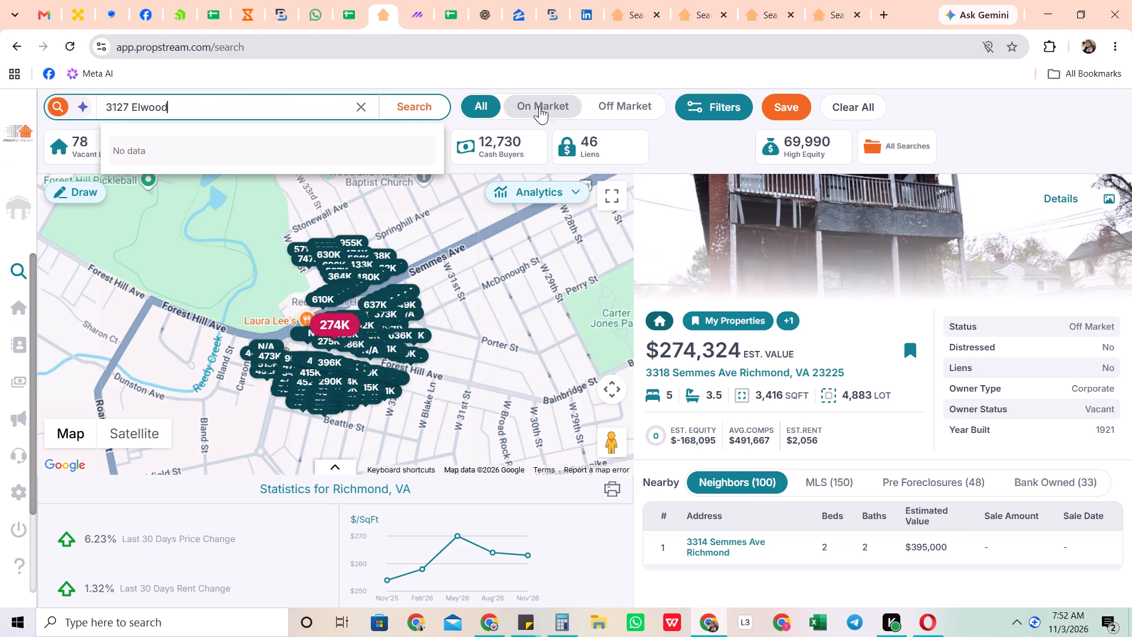
# Search PropStream for the Property Address in row 1406 of the sheet.
pyautogui.click(356, 22)
pyautogui.click(121, 372)
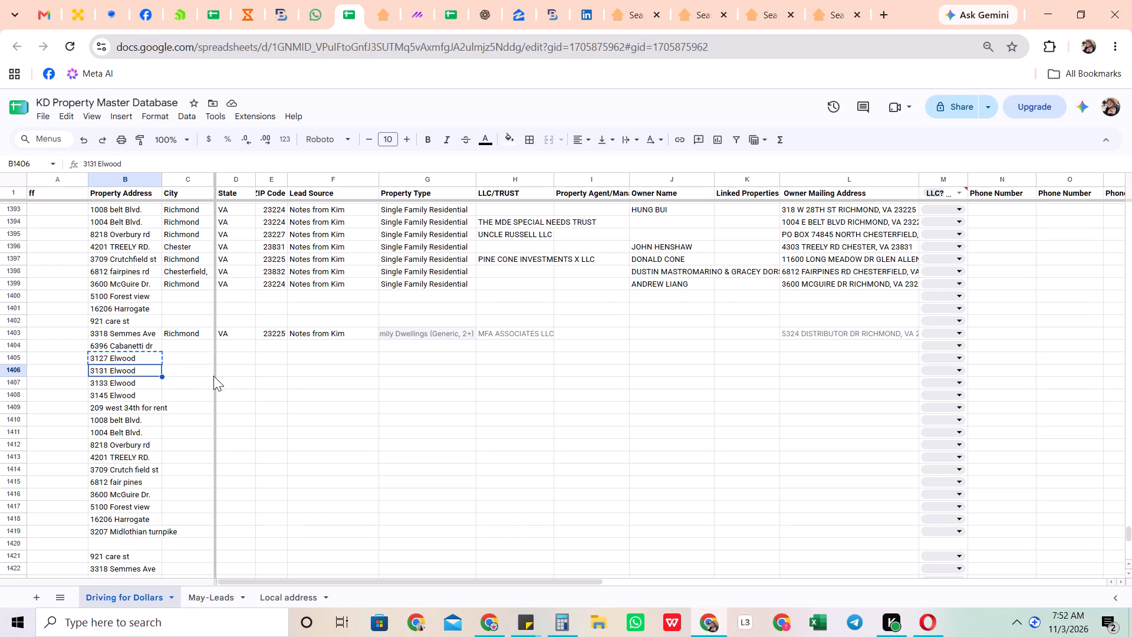
pyautogui.hotkey('ctrl', 'c')
pyautogui.click(379, 25)
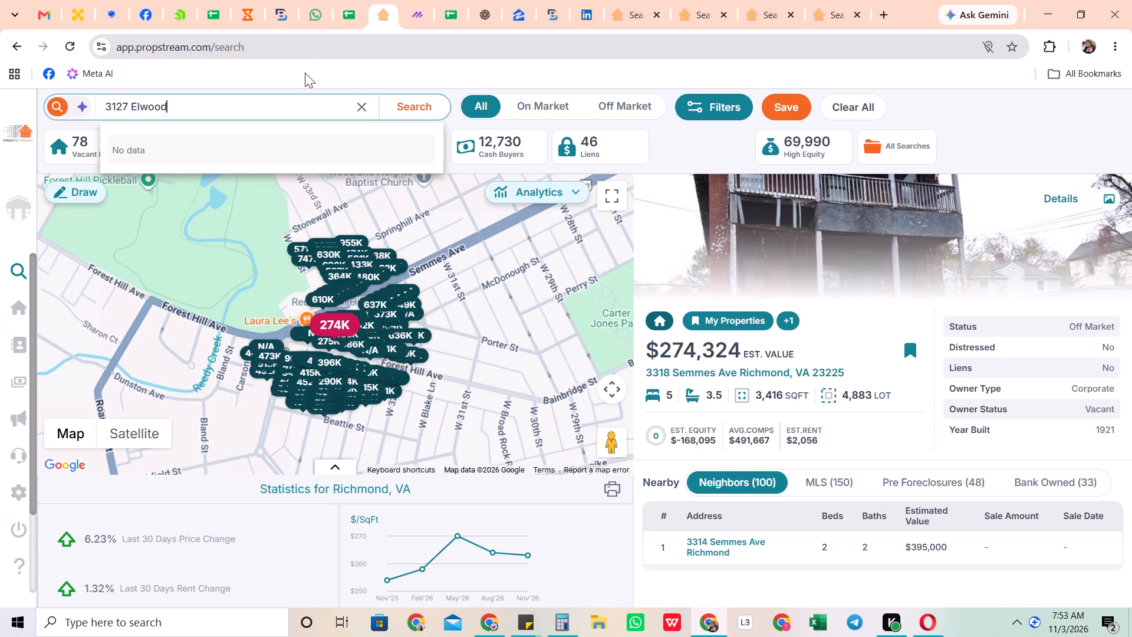
pyautogui.click(358, 105)
pyautogui.click(309, 105)
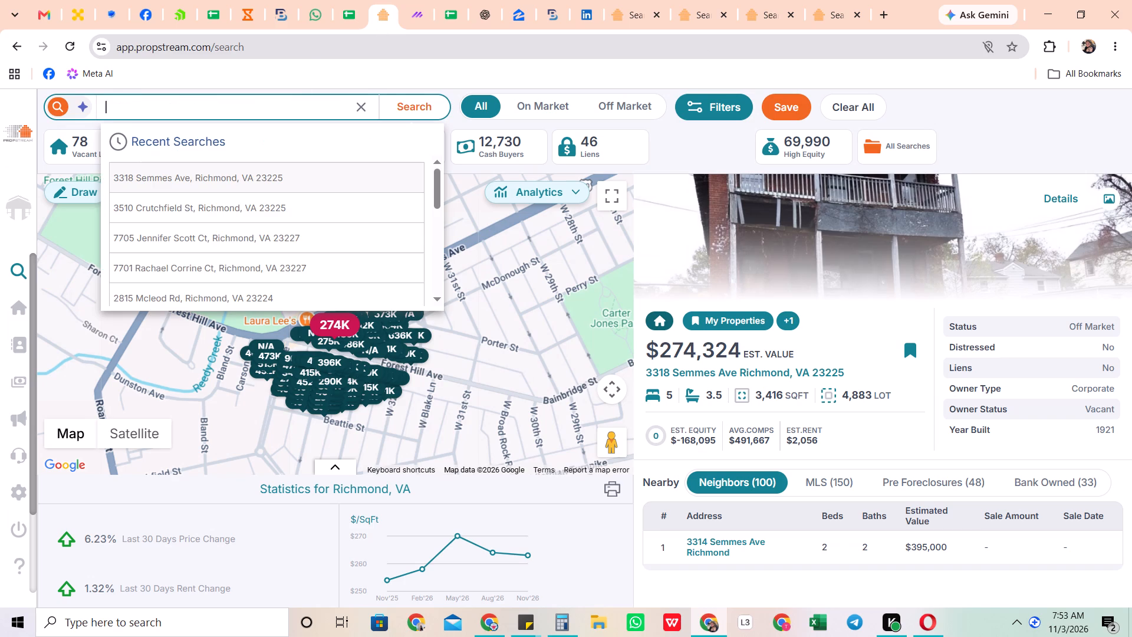
pyautogui.hotkey('ctrl', 'v')
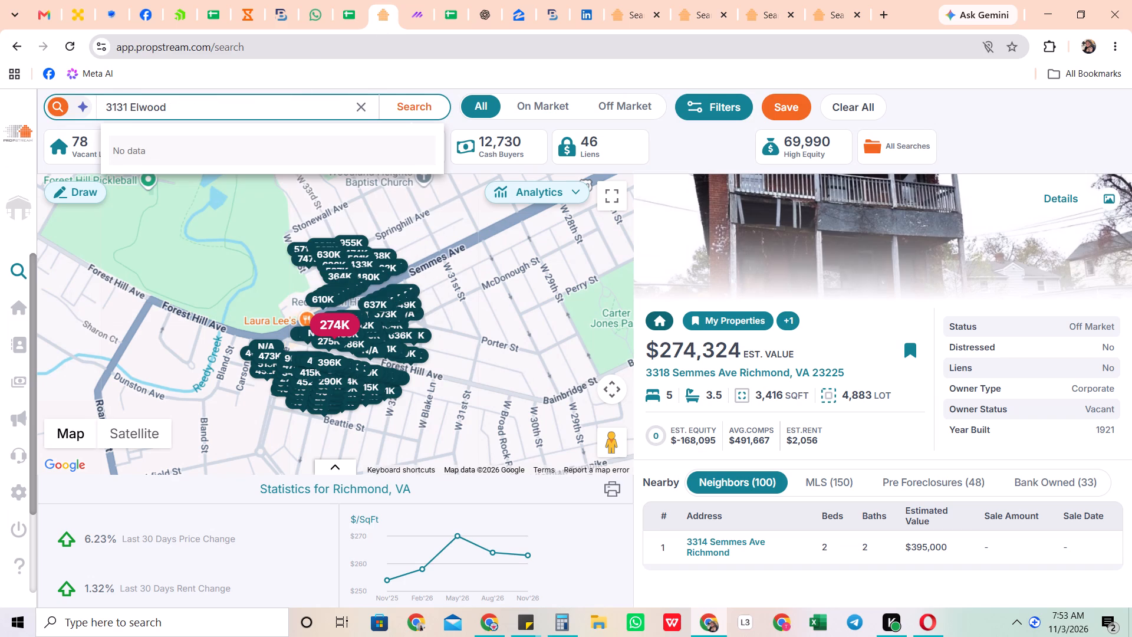
# Search PropStream for the Property Address in row 1407 of the sheet.
pyautogui.click(351, 21)
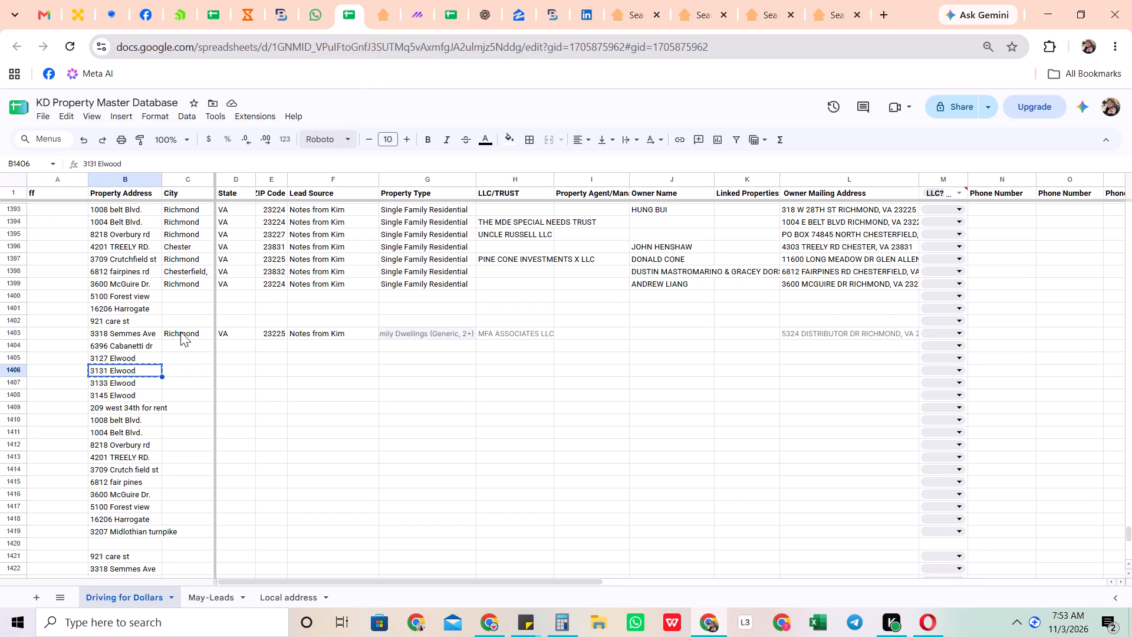
pyautogui.click(127, 388)
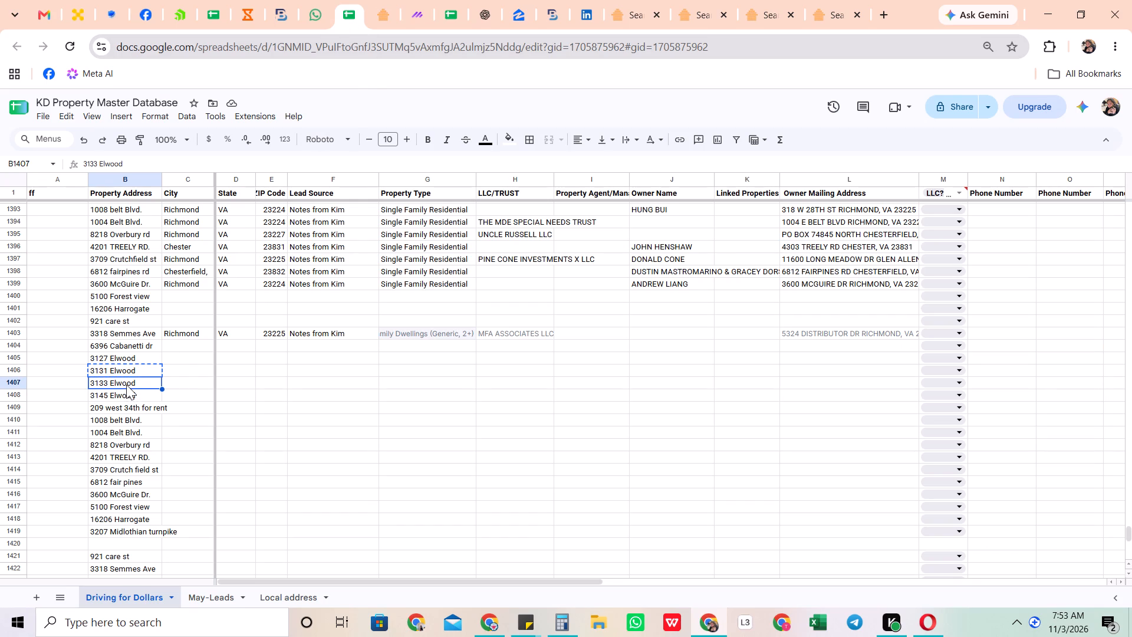
pyautogui.hotkey('ctrl', 'c')
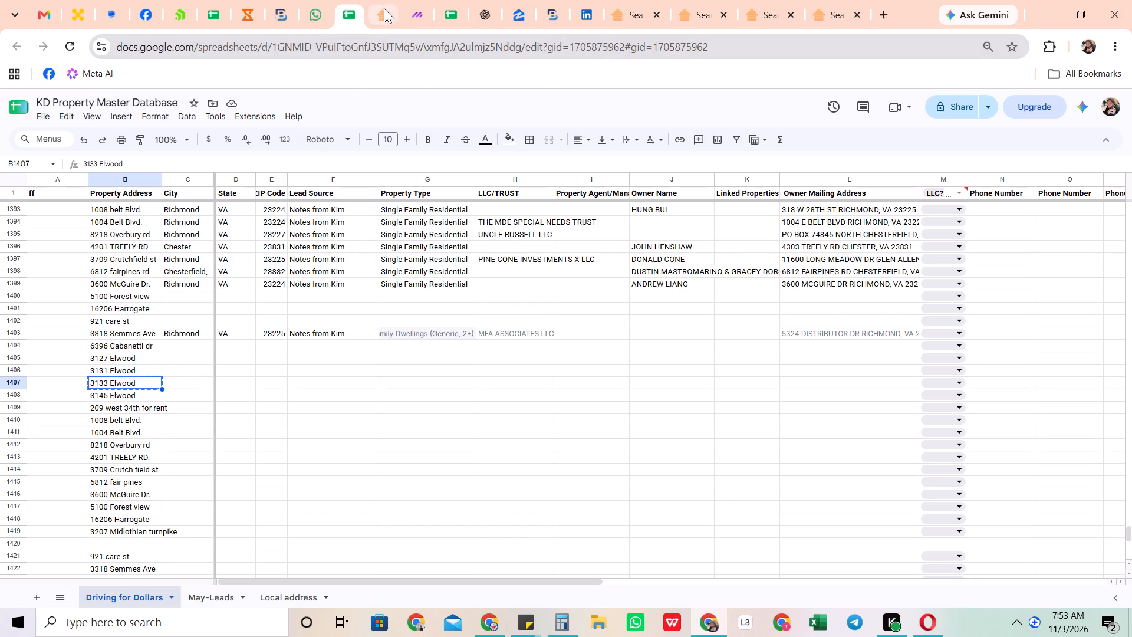
pyautogui.click(382, 15)
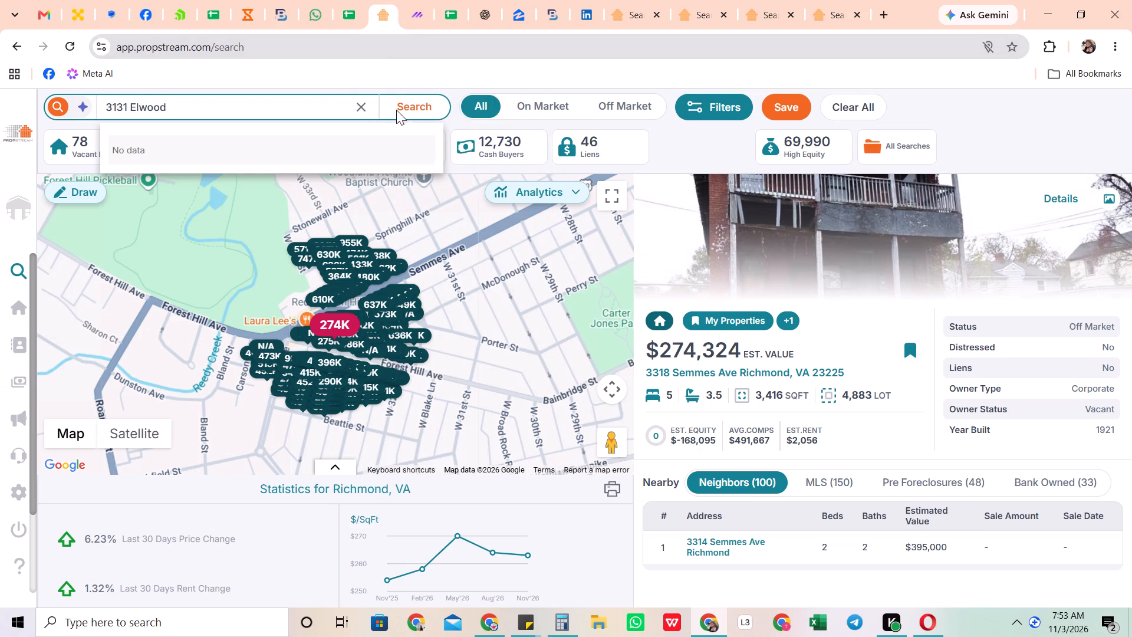
pyautogui.click(364, 107)
pyautogui.click(253, 112)
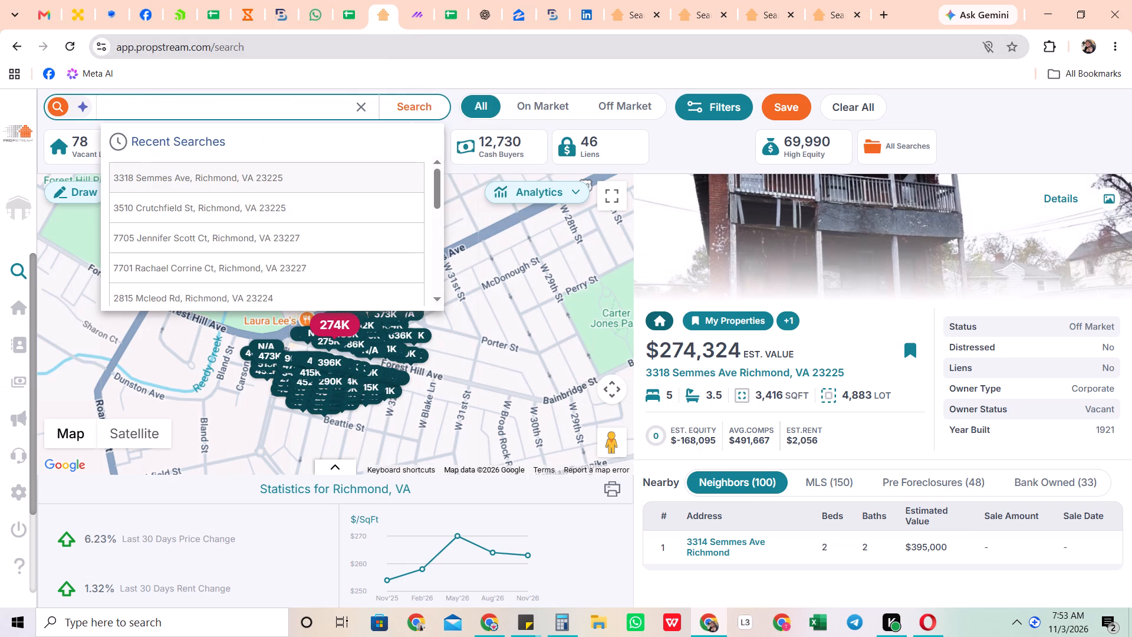
pyautogui.hotkey('ctrl', 'v')
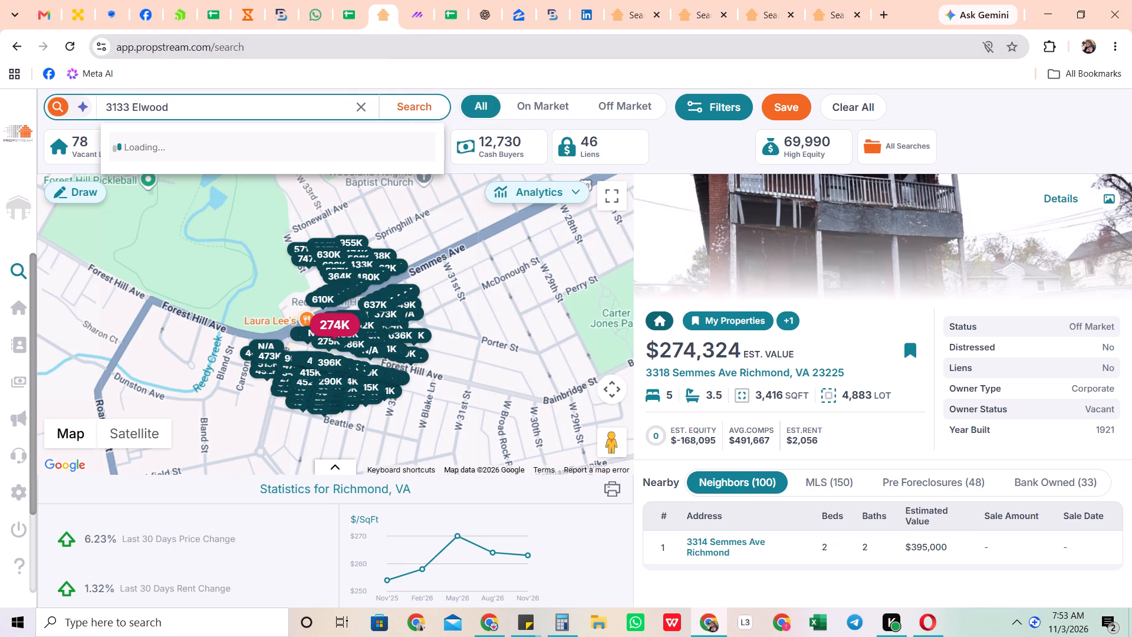
# Search PropStream for the Property Address in row 1408 of the sheet.
pyautogui.click(348, 17)
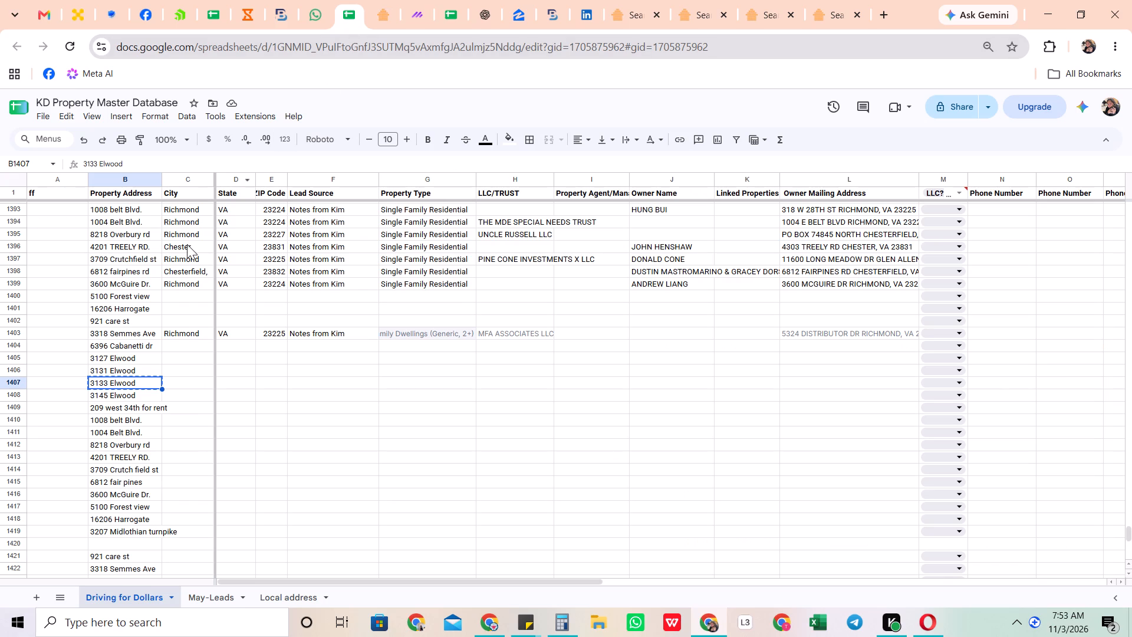
pyautogui.click(117, 398)
pyautogui.hotkey('ctrl', 'c')
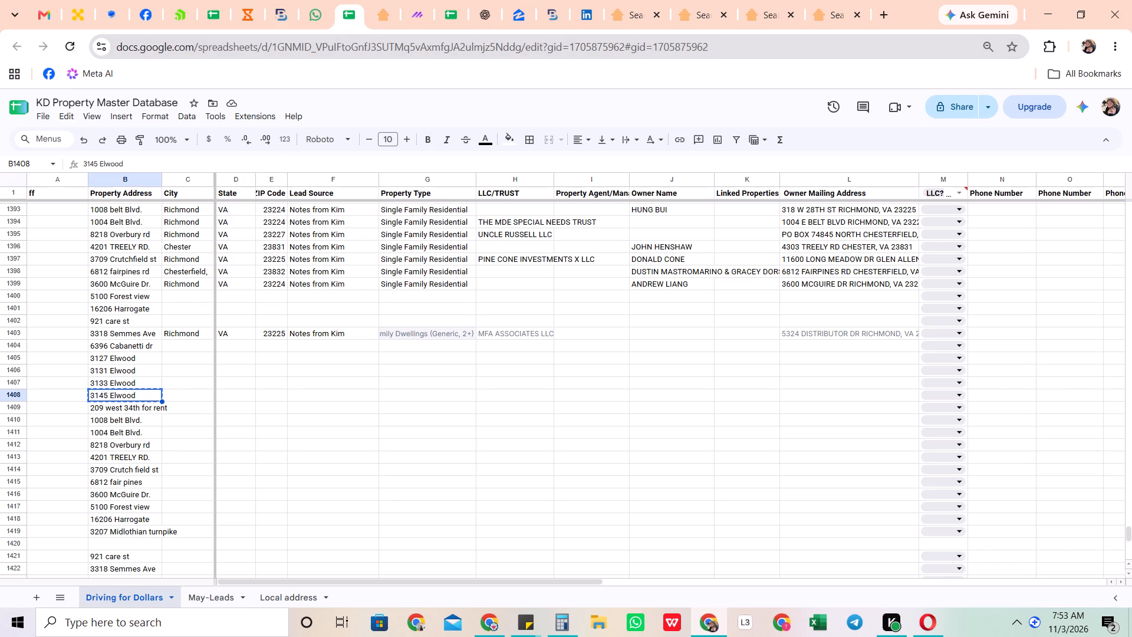
pyautogui.click(374, 10)
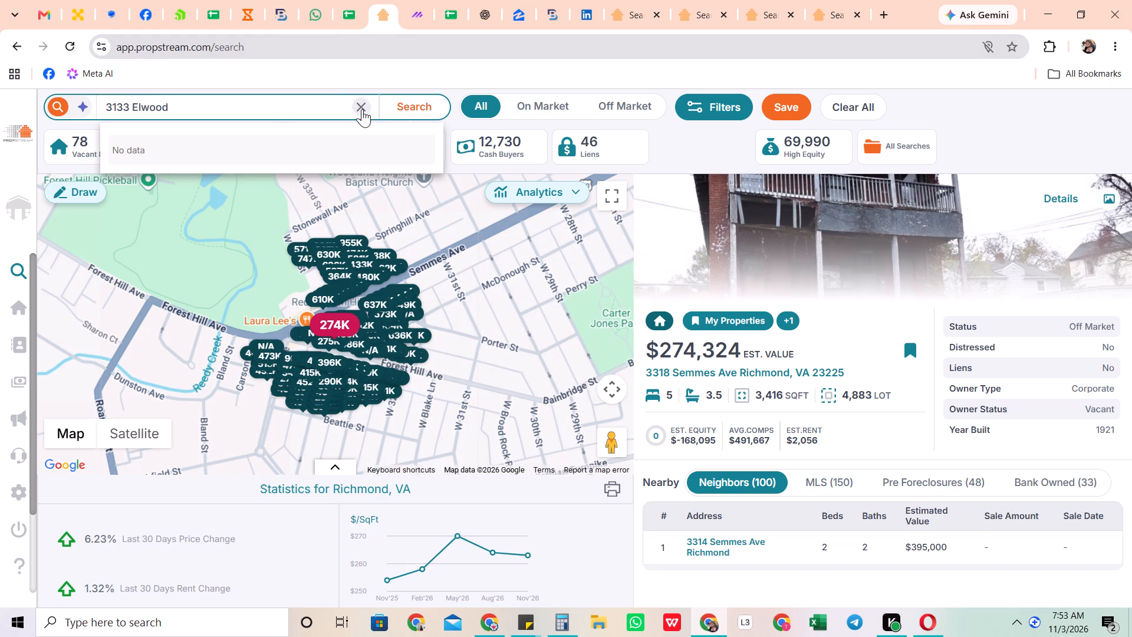
pyautogui.click(362, 109)
pyautogui.hotkey('ctrl', 'v')
pyautogui.click(298, 117)
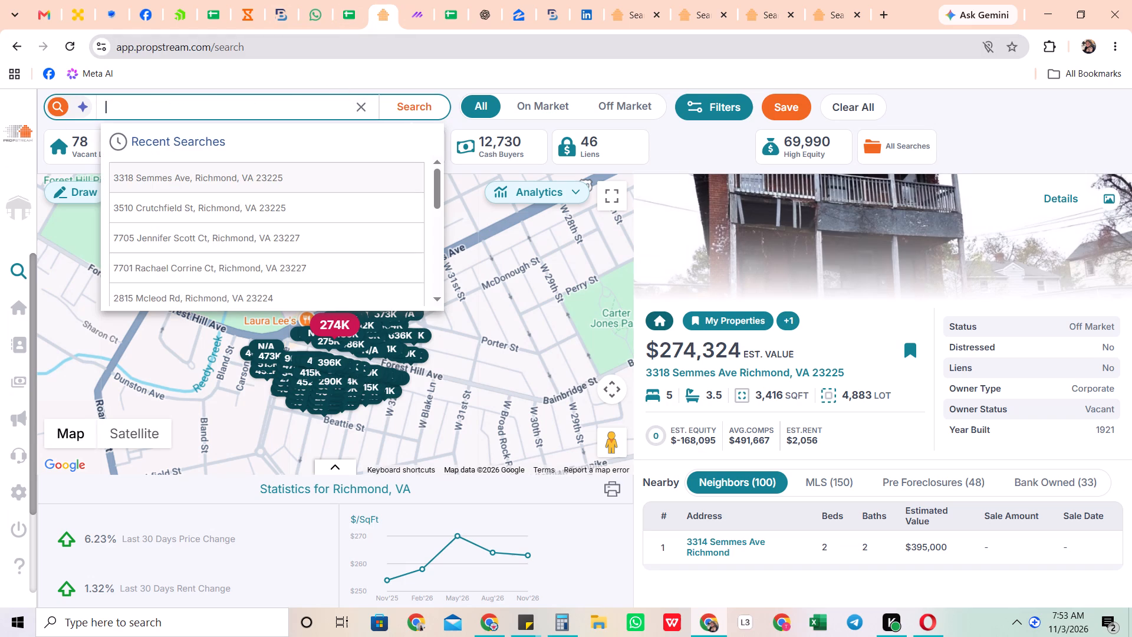
pyautogui.hotkey('ctrl', 'v')
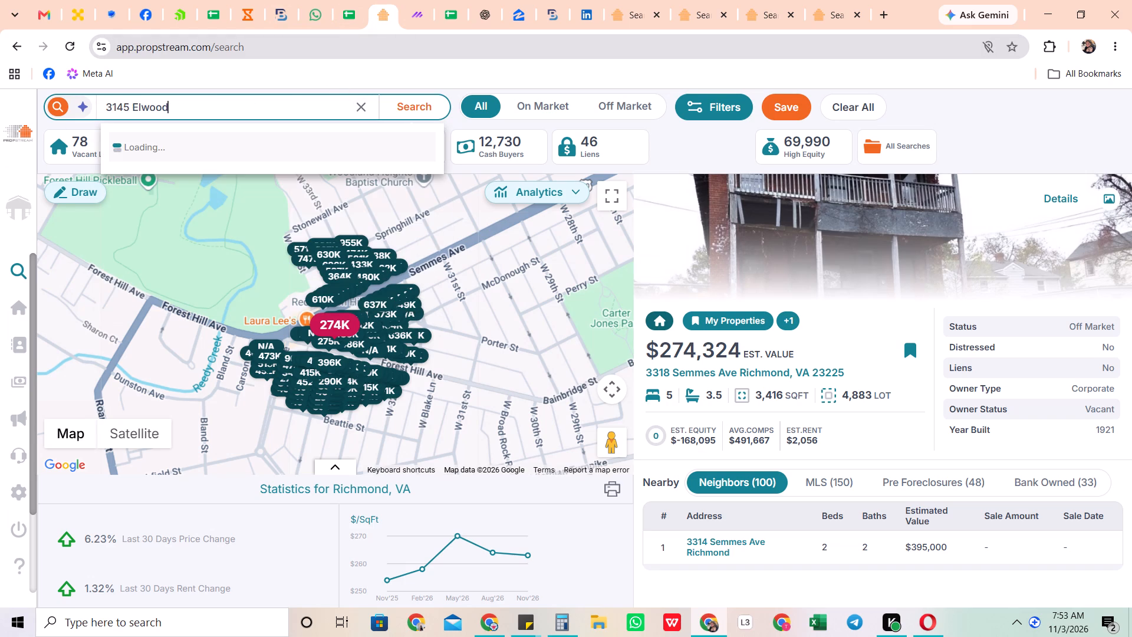
# Switch to Zillow and search for the row 1408 Property Address in place of Richmond.
pyautogui.click(519, 15)
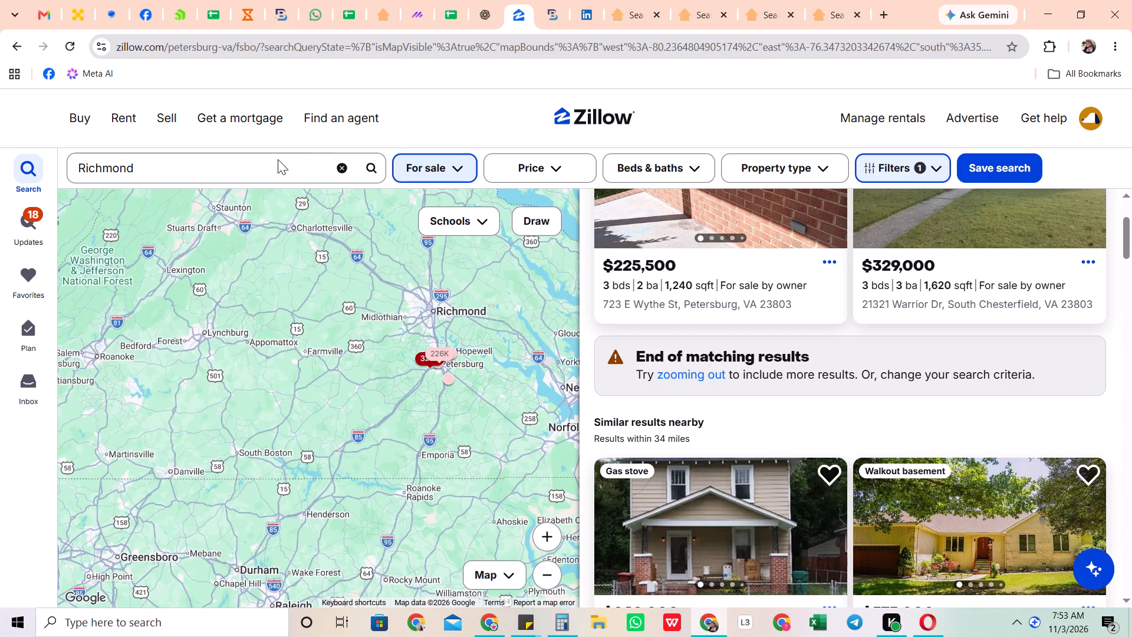
pyautogui.click(342, 168)
pyautogui.click(301, 160)
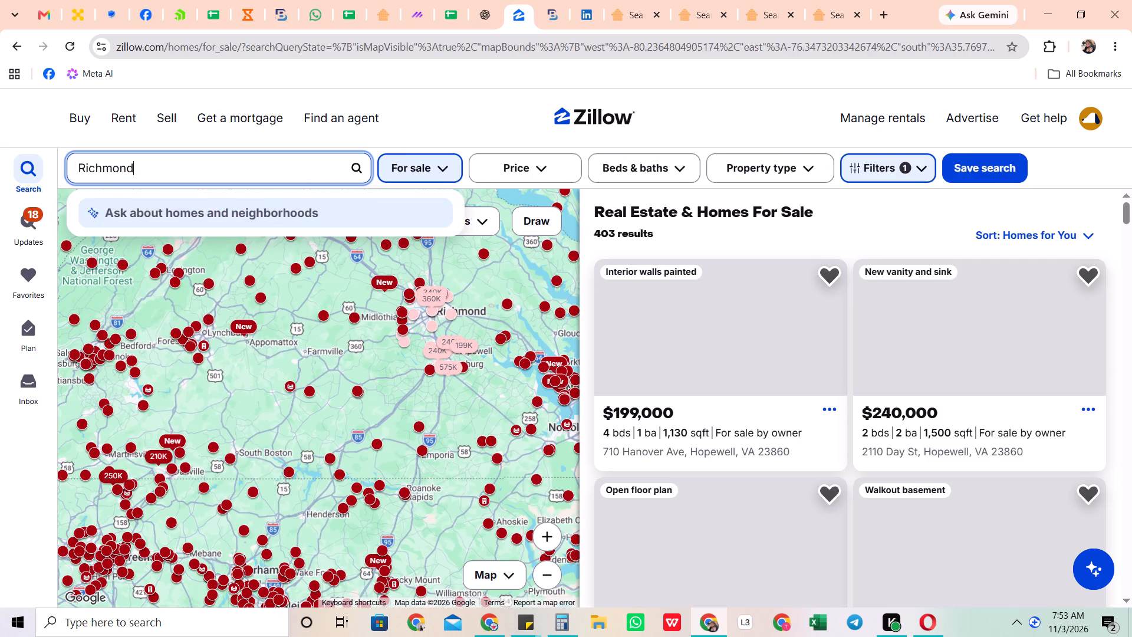
pyautogui.click(355, 171)
pyautogui.click(287, 168)
pyautogui.hotkey('ctrl', 'v')
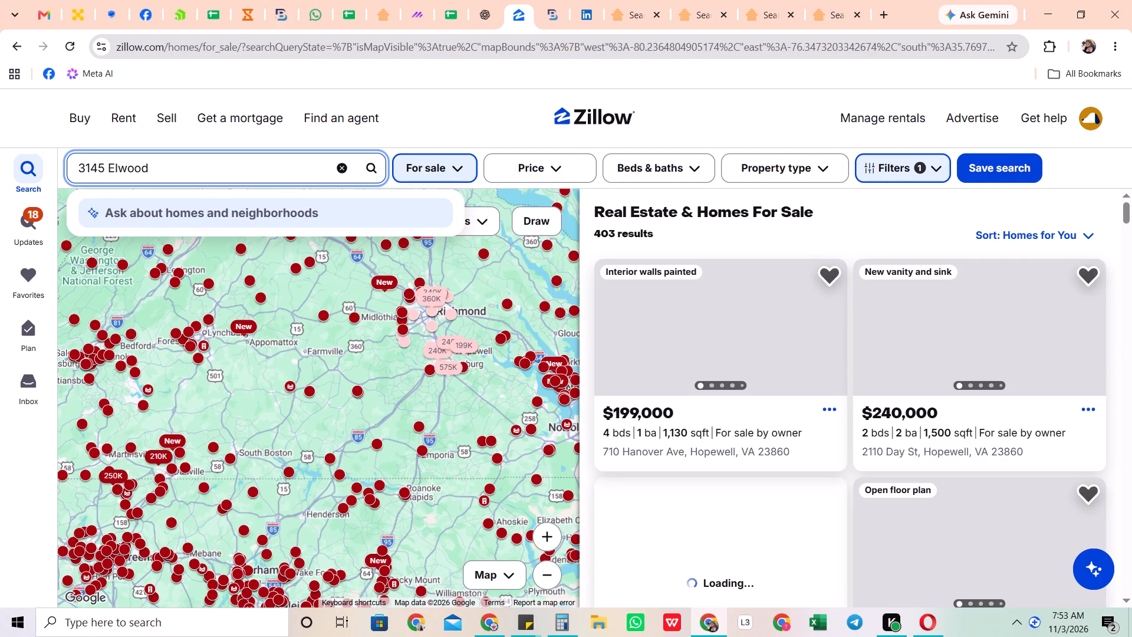
pyautogui.click(371, 166)
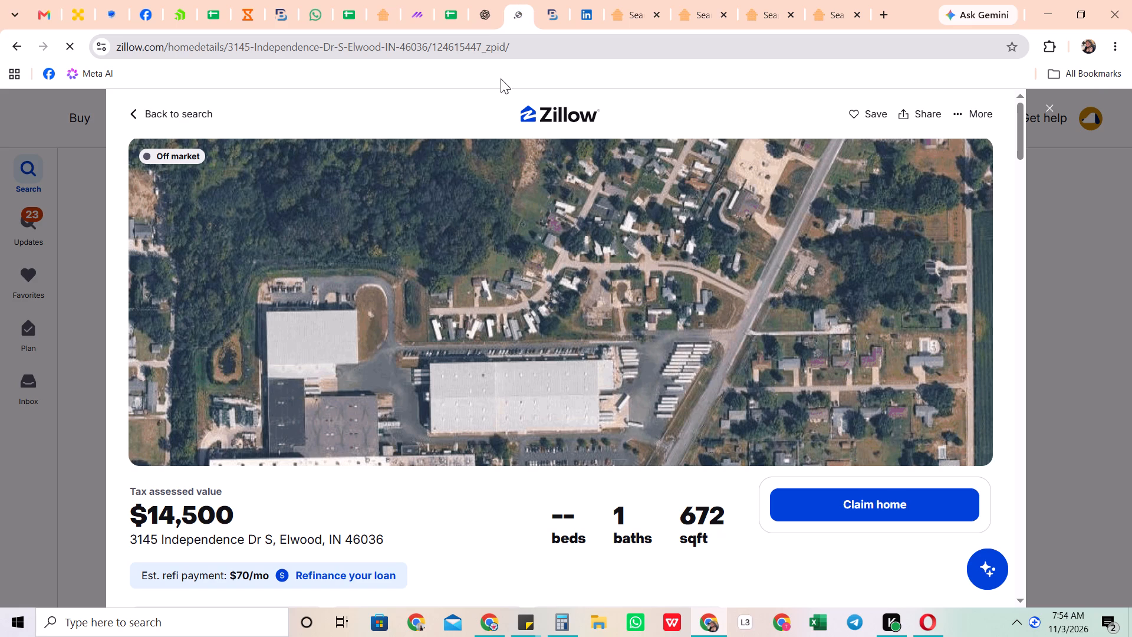
# Search PropStream for the row 1409 Property Address without "for rent" and open the Richmond, VA 23225 match.
pyautogui.click(350, 18)
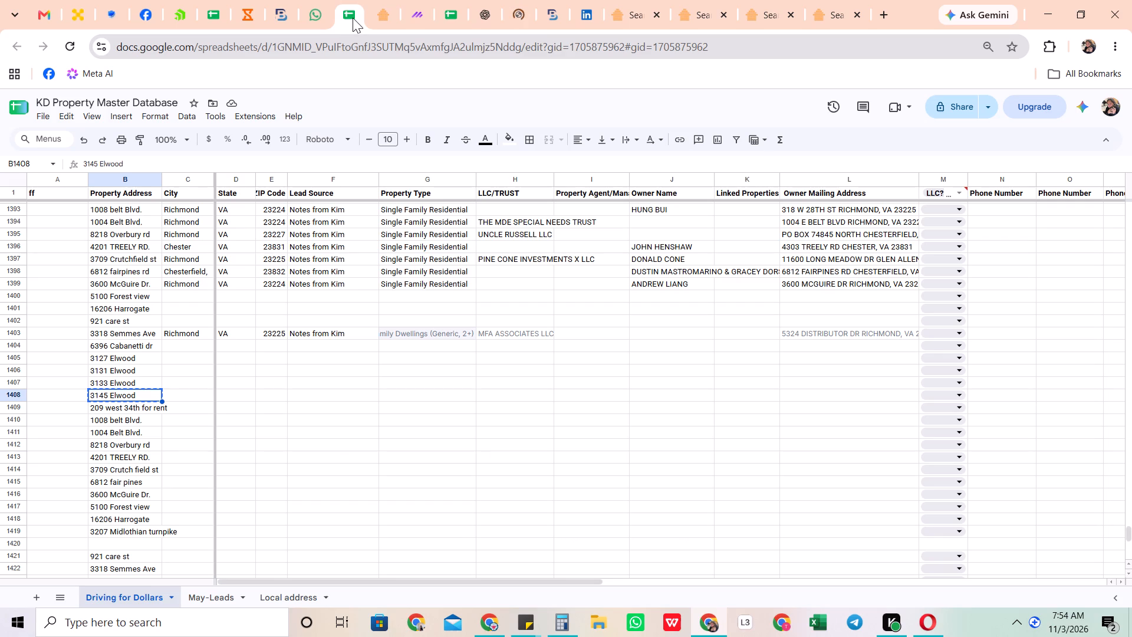
pyautogui.doubleClick(134, 411)
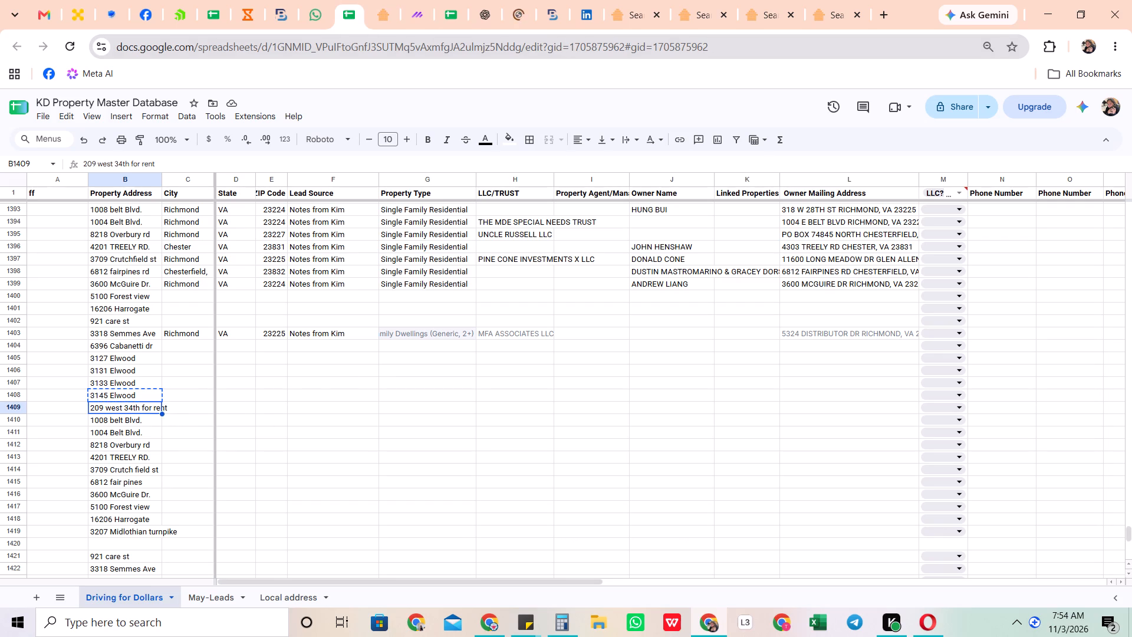
pyautogui.moveTo(141, 407); pyautogui.dragTo(102, 405)
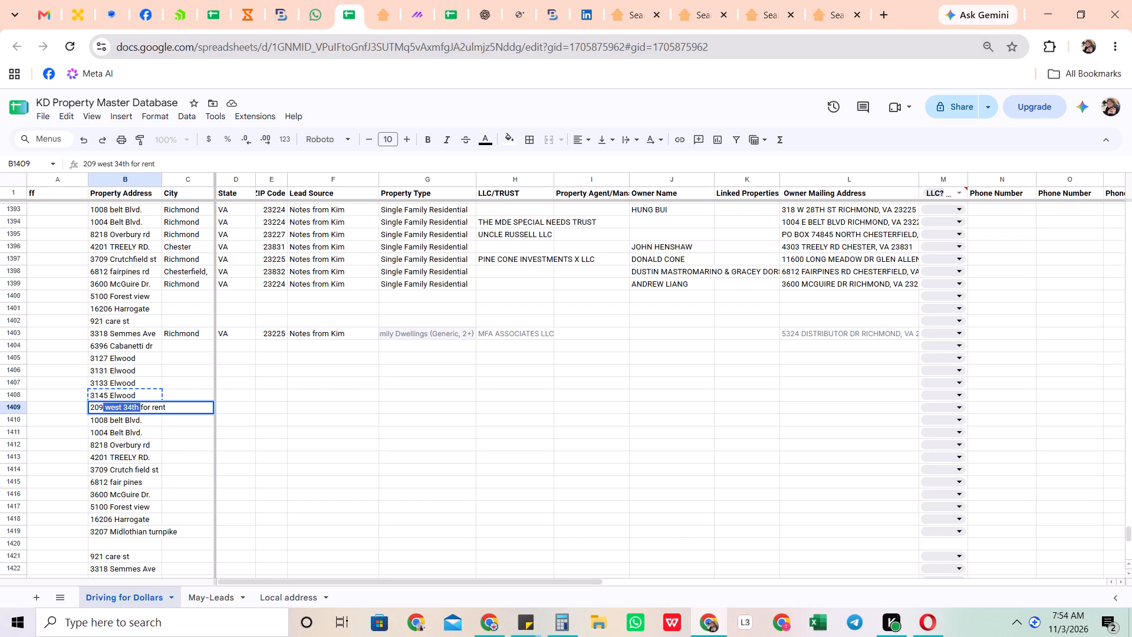
pyautogui.moveTo(102, 405); pyautogui.dragTo(90, 403)
pyautogui.hotkey('ctrl', 'c')
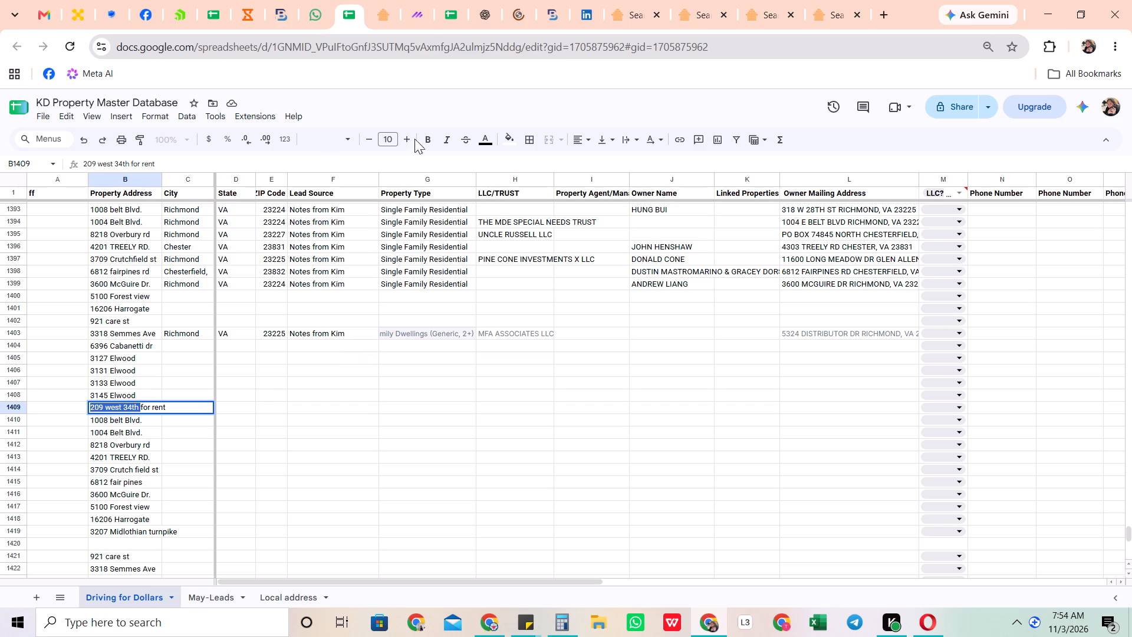
pyautogui.click(368, 19)
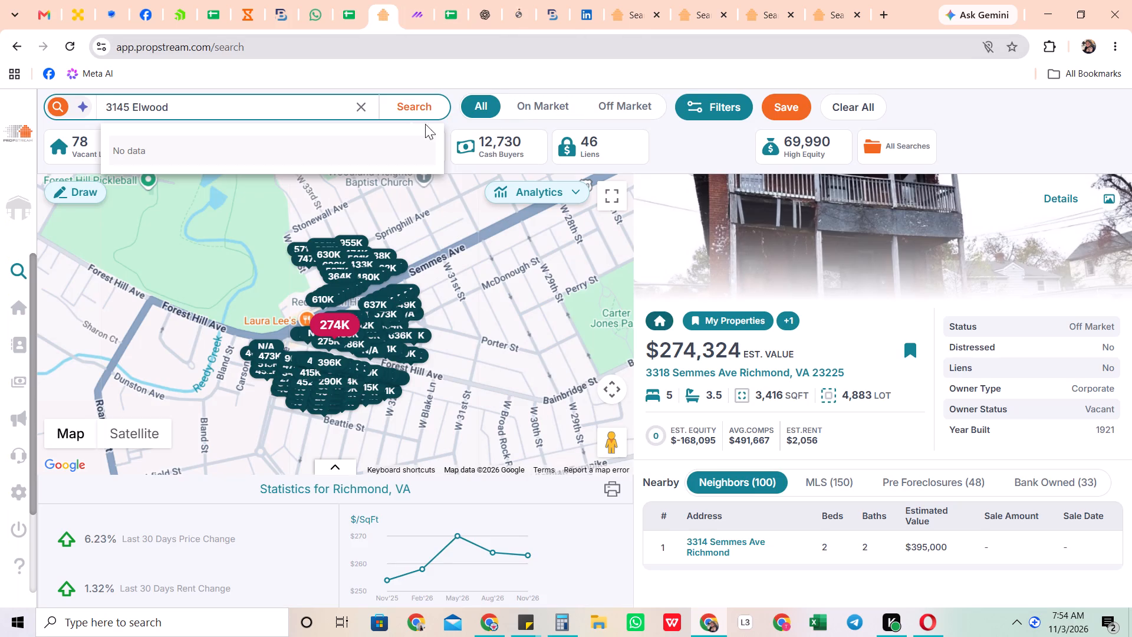
pyautogui.click(362, 103)
pyautogui.click(251, 110)
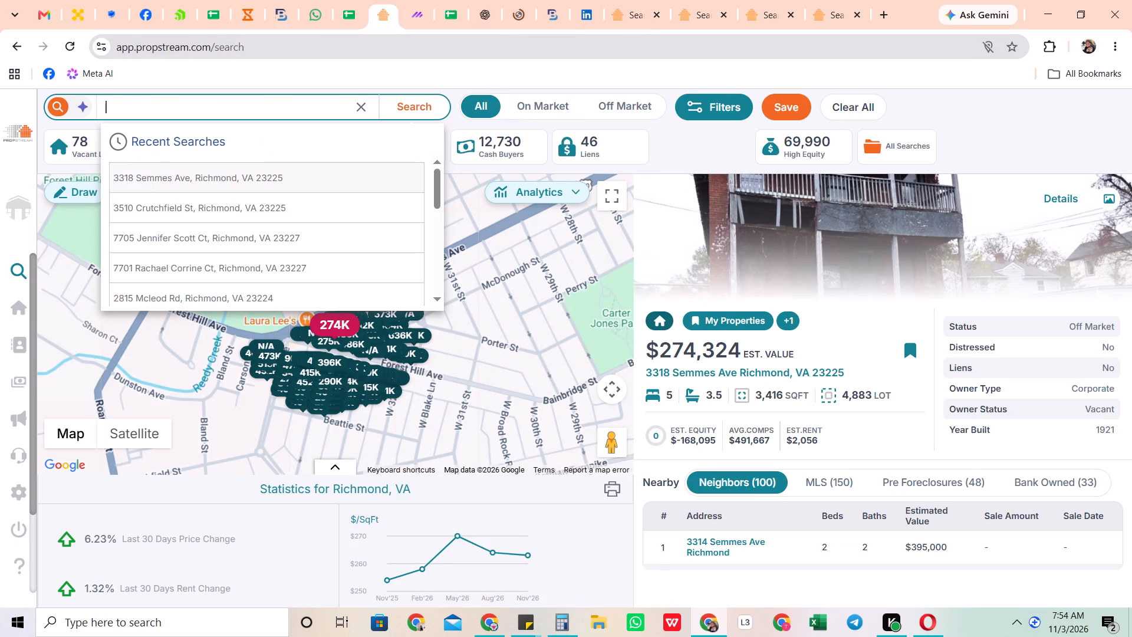
pyautogui.hotkey('ctrl', 'v')
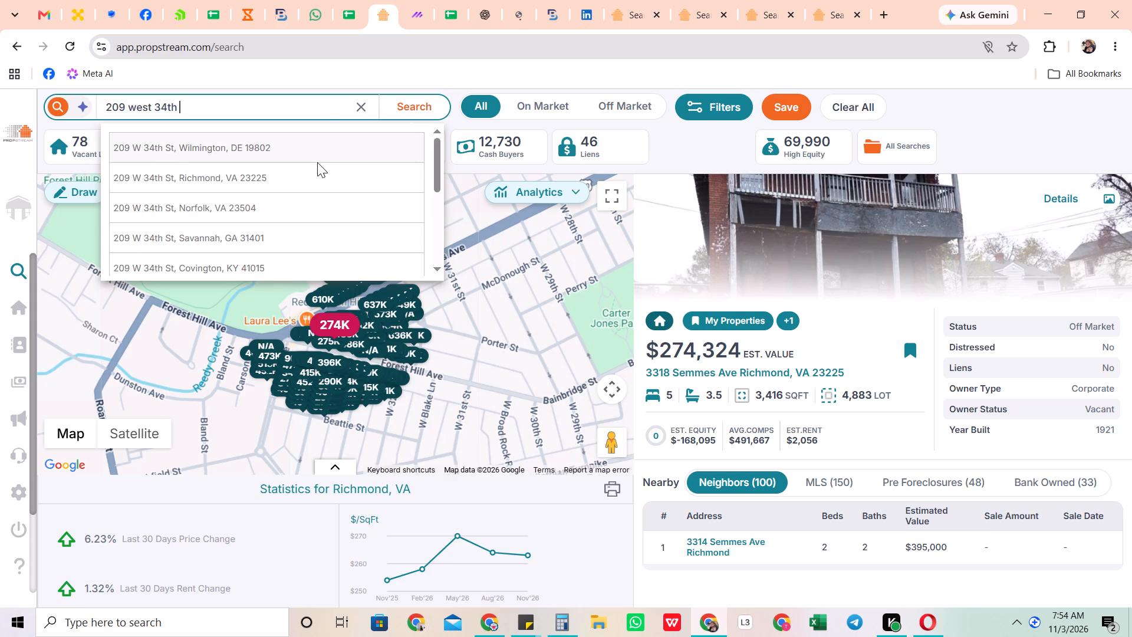
pyautogui.click(314, 178)
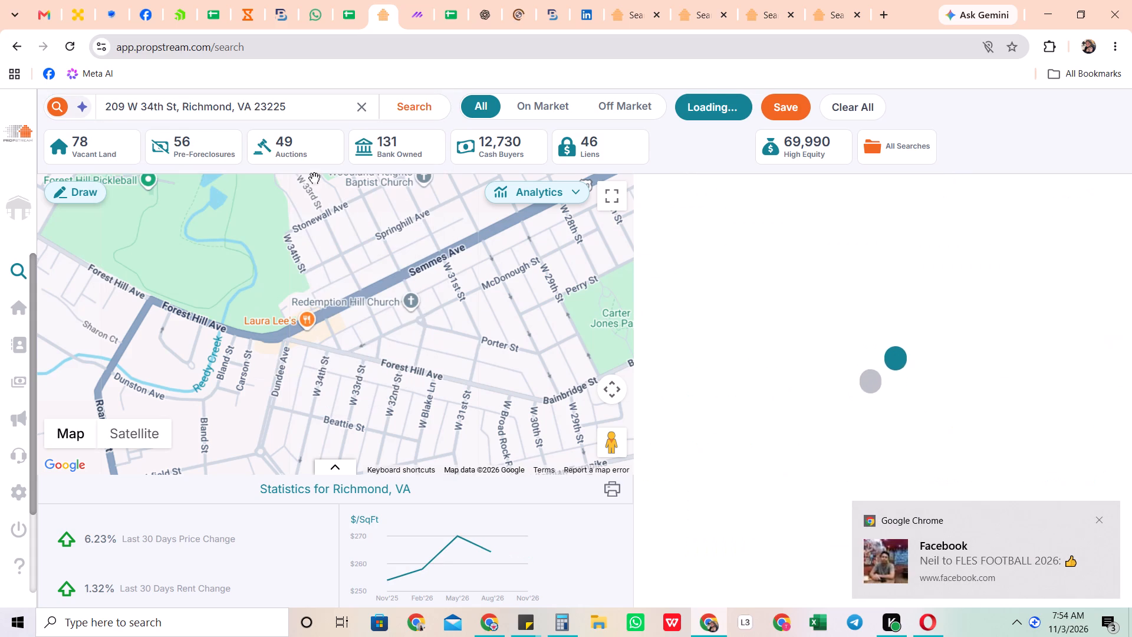